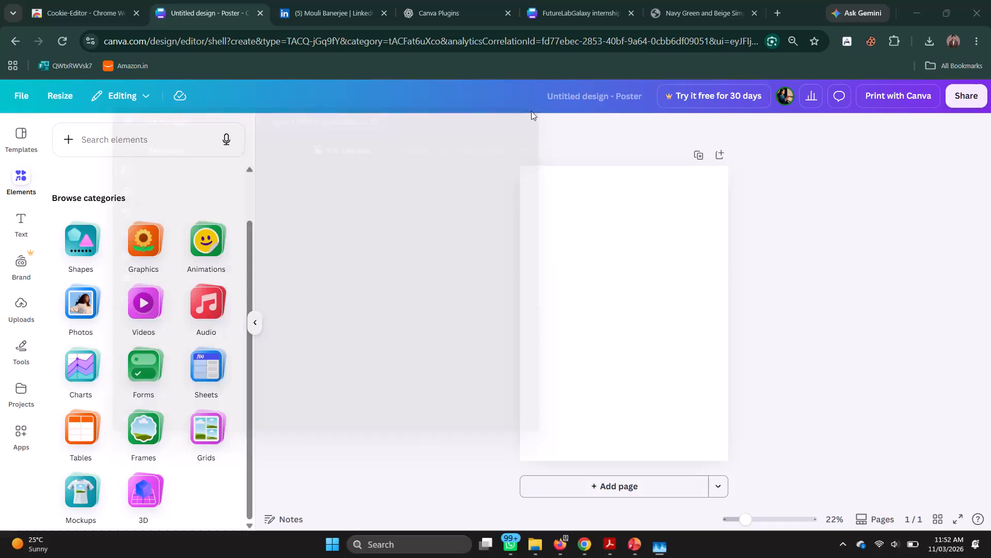
Clear the open browser and file windows out of the way and launch Kuro from the desktop.
click(921, 12)
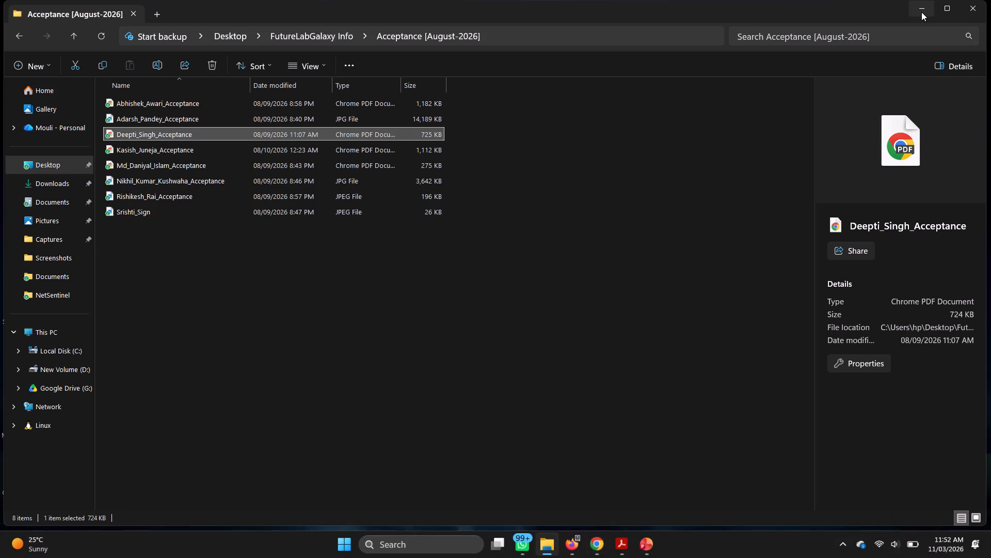
click(921, 12)
double_click(21, 195)
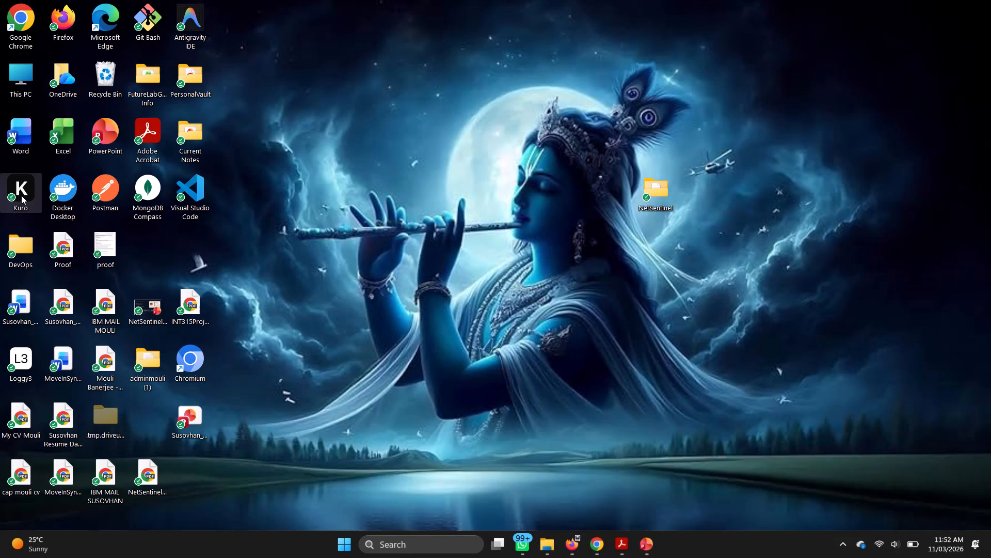
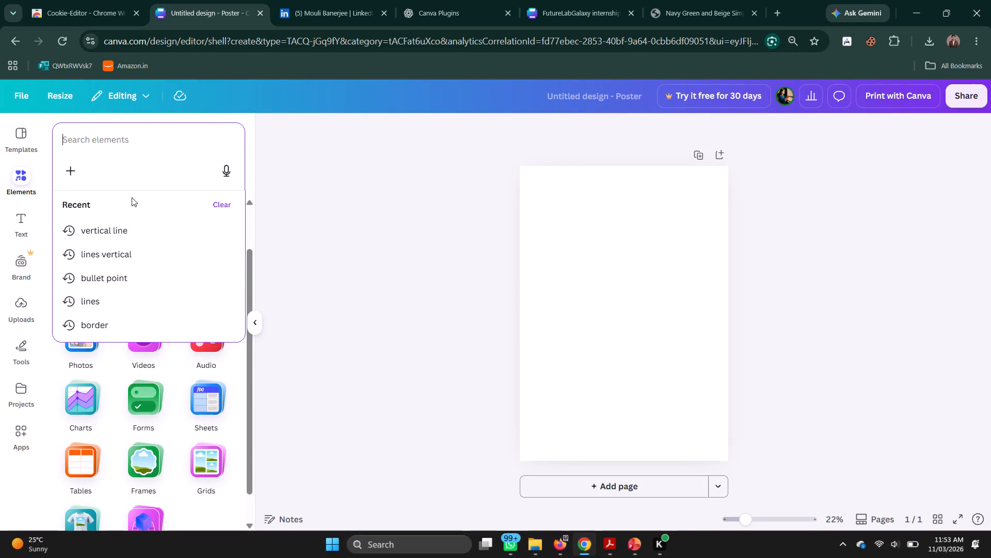
Search the elements library for "border" and show all matching graphics.
click(100, 326)
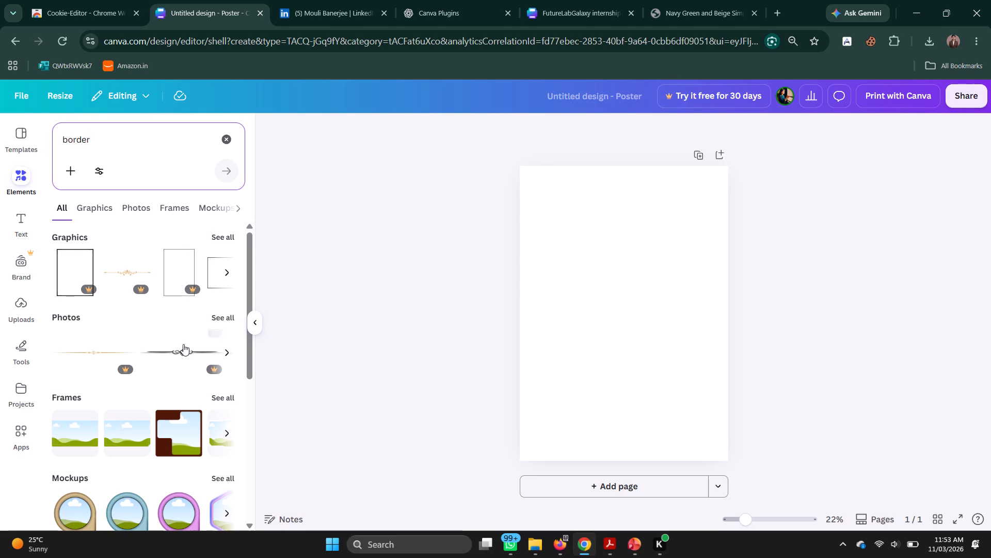
scroll(183, 345, down, 4)
scroll(183, 345, up, 1)
scroll(183, 345, down, 1)
scroll(183, 345, up, 2)
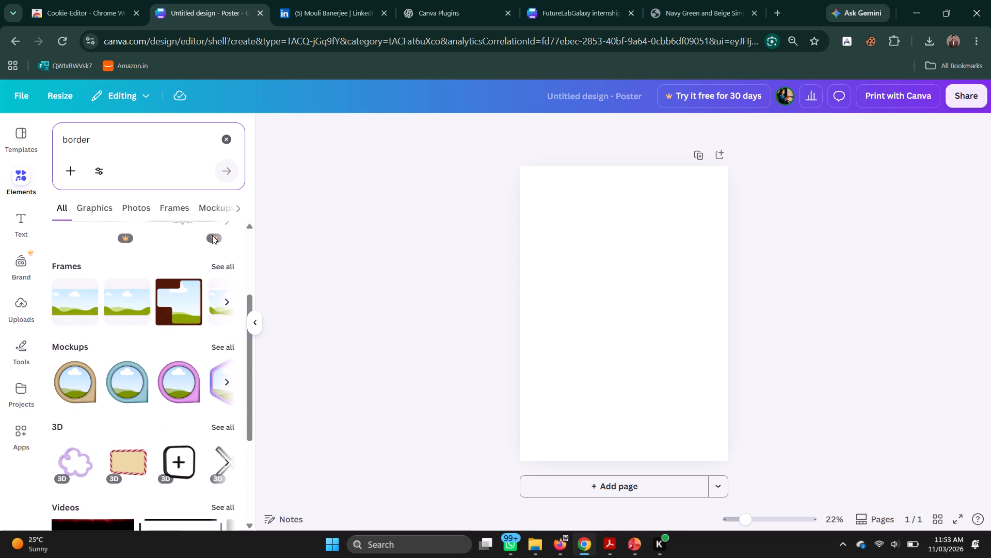
scroll(210, 307, up, 5)
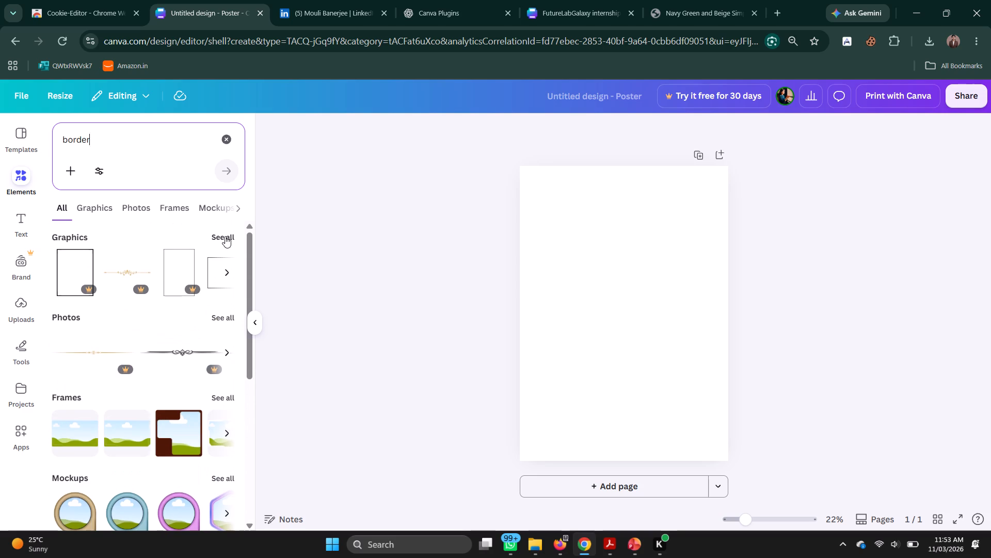
click(225, 236)
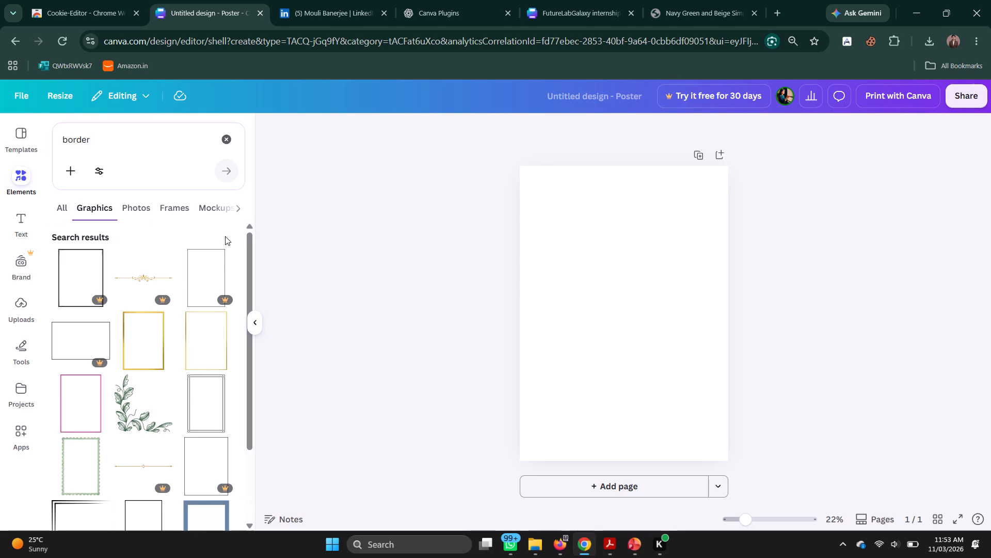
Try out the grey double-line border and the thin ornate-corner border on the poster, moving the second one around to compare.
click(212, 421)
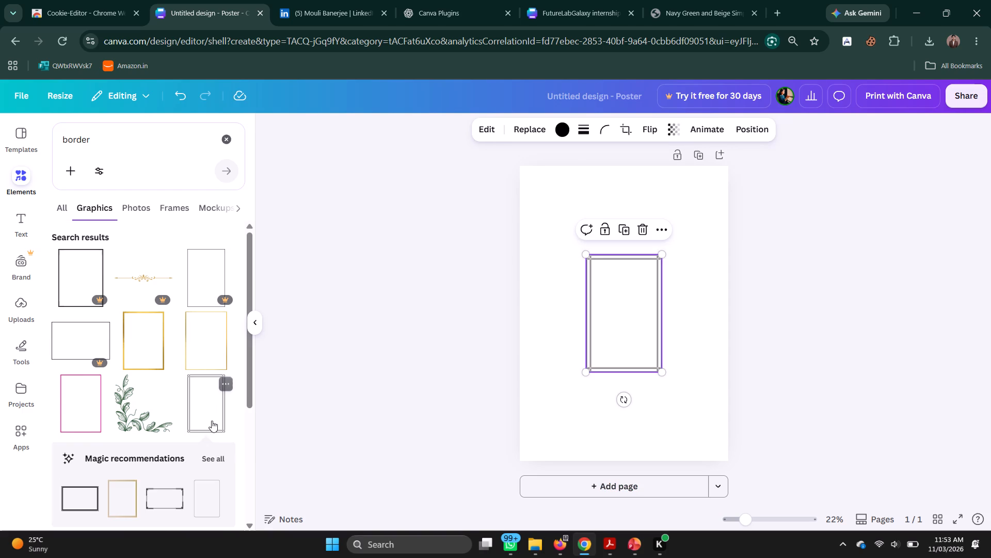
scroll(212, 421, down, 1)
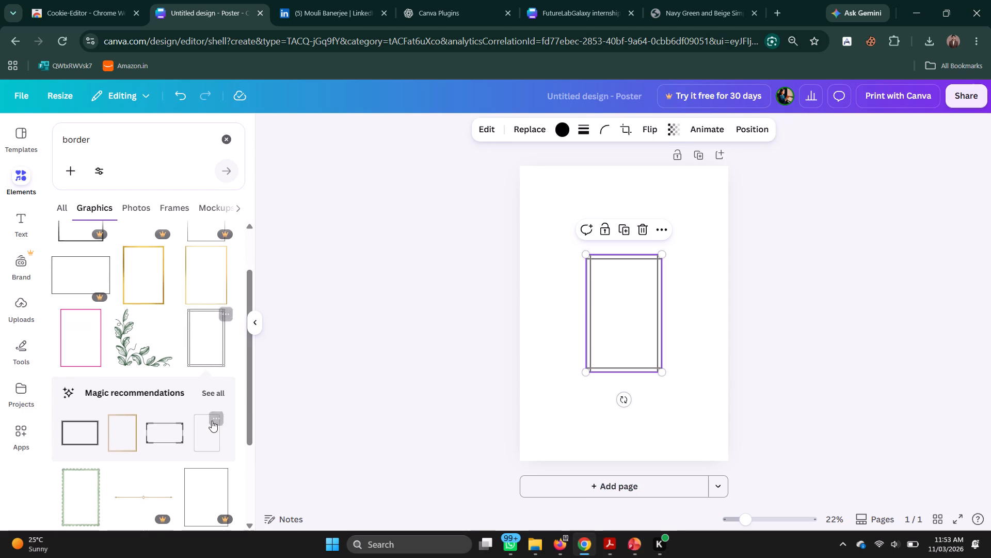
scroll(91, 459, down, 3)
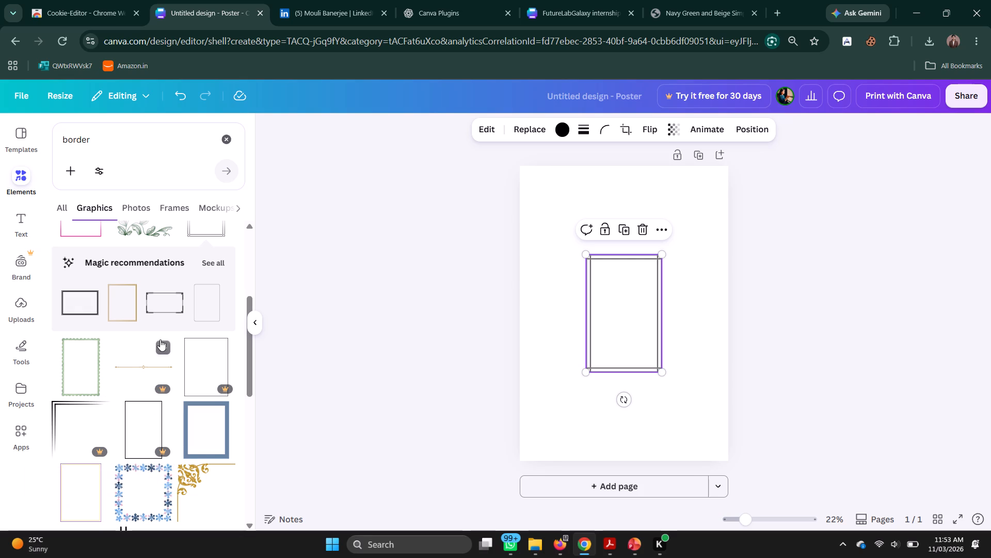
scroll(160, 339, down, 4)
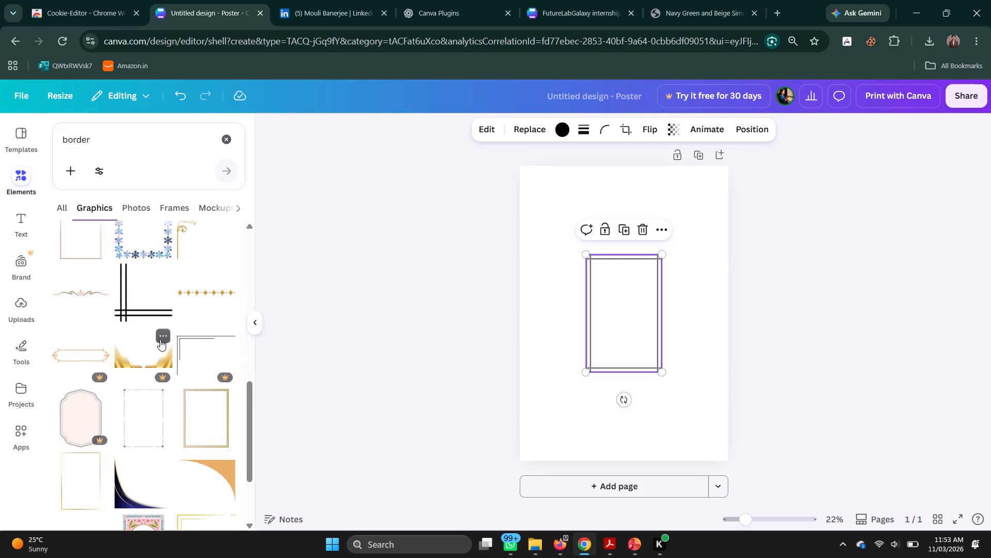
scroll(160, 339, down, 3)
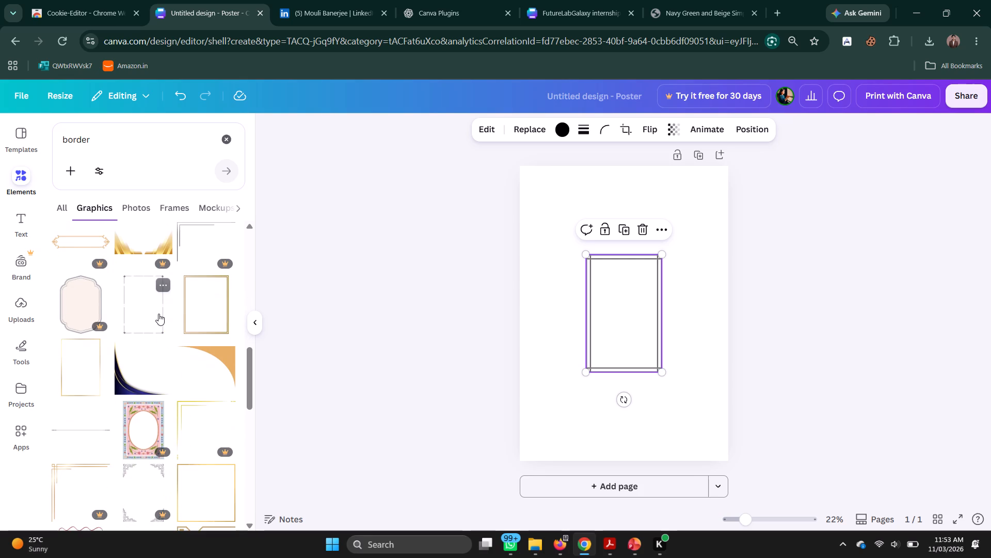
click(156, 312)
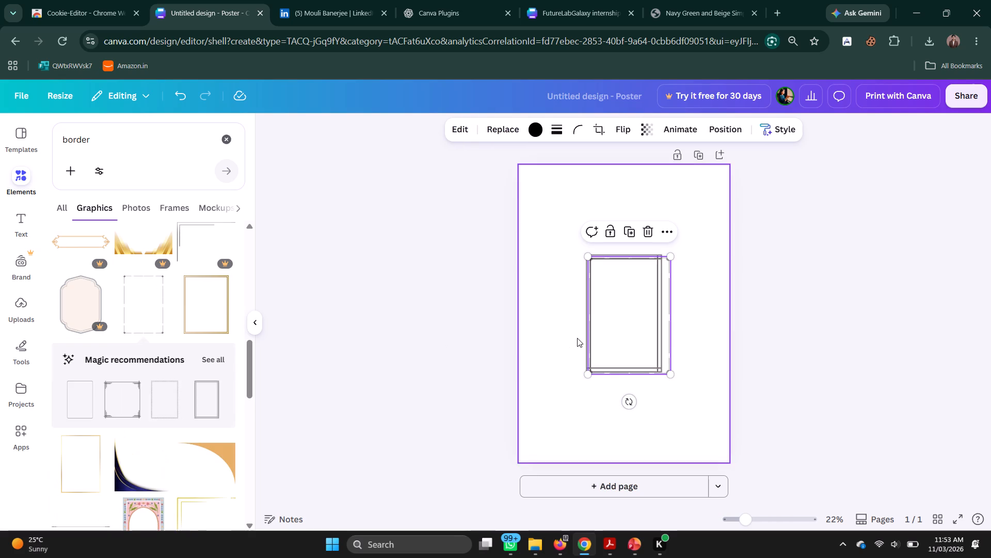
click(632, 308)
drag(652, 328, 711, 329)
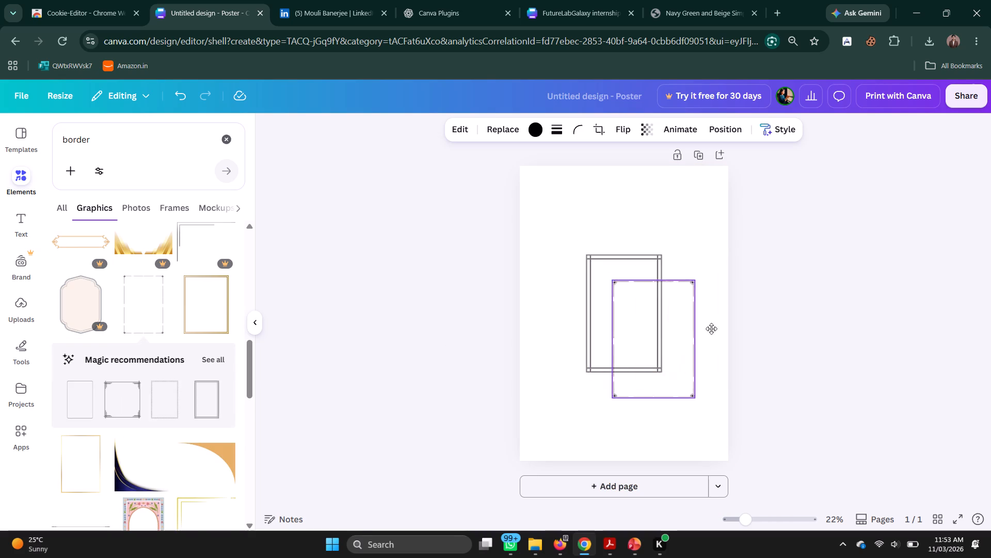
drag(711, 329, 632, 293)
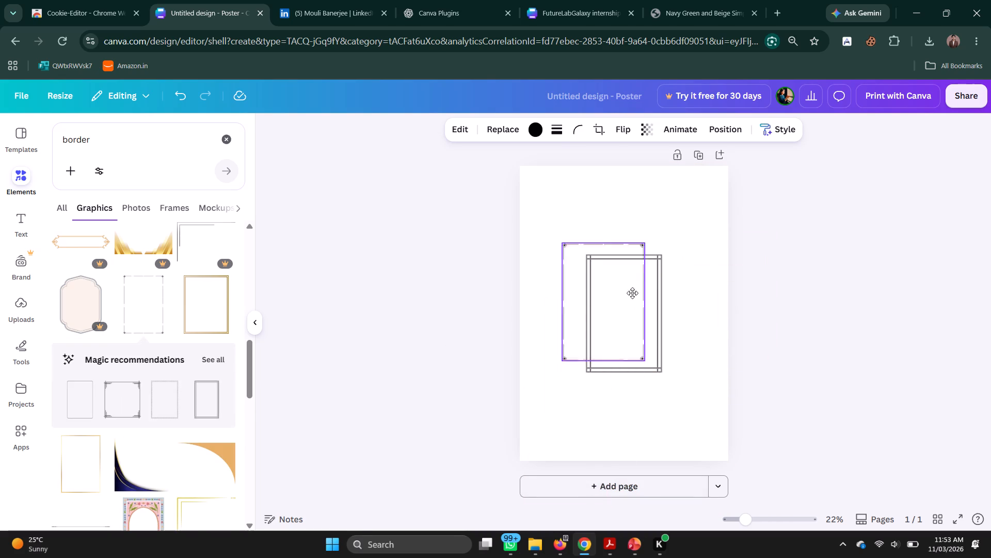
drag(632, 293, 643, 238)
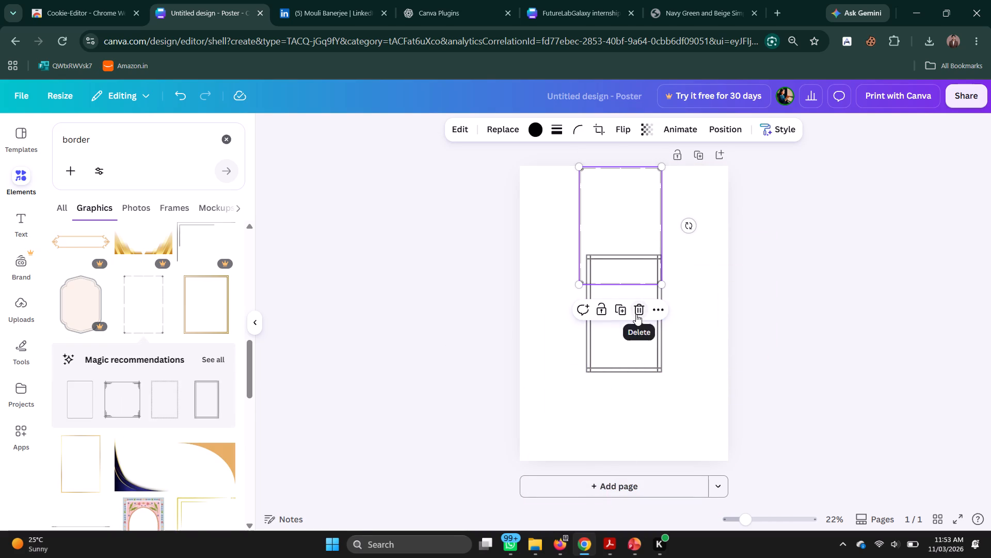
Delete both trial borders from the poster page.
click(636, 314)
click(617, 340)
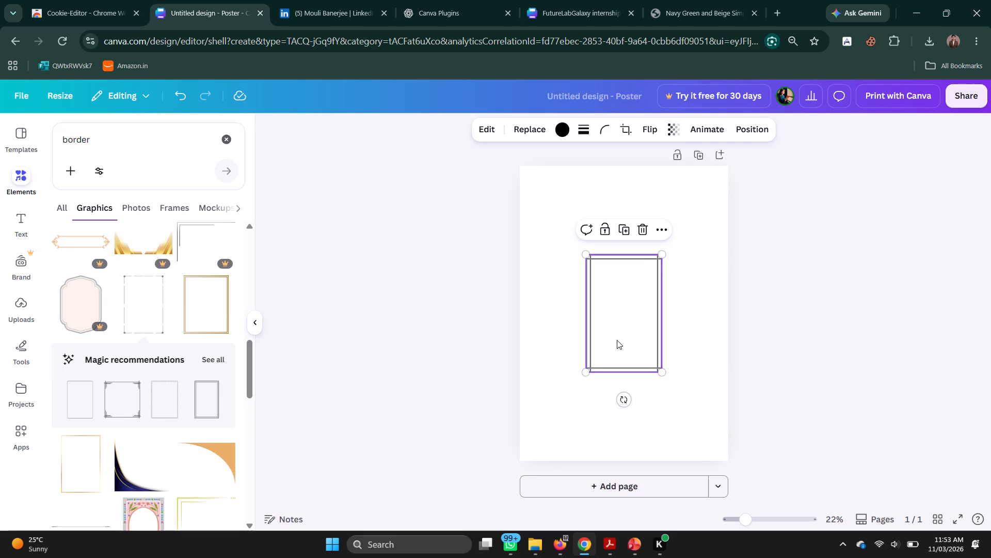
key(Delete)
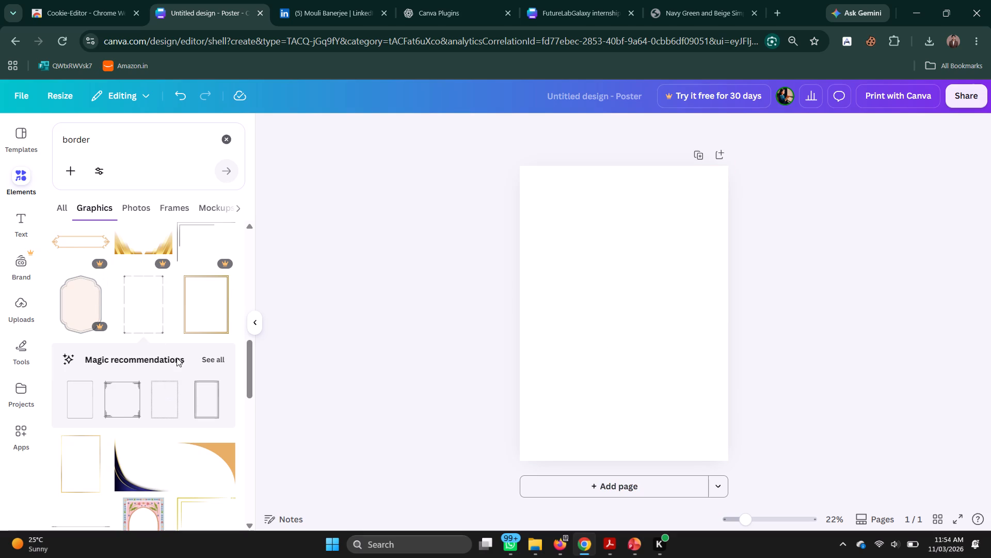
Add the thin border with notched corners, the first of the magic recommendations, to the poster page.
scroll(152, 374, down, 3)
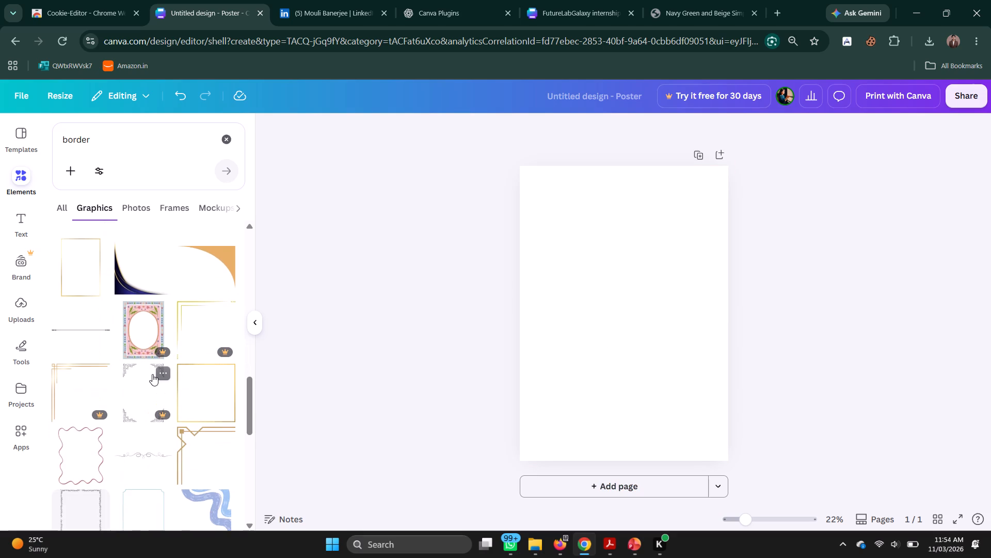
scroll(152, 374, down, 7)
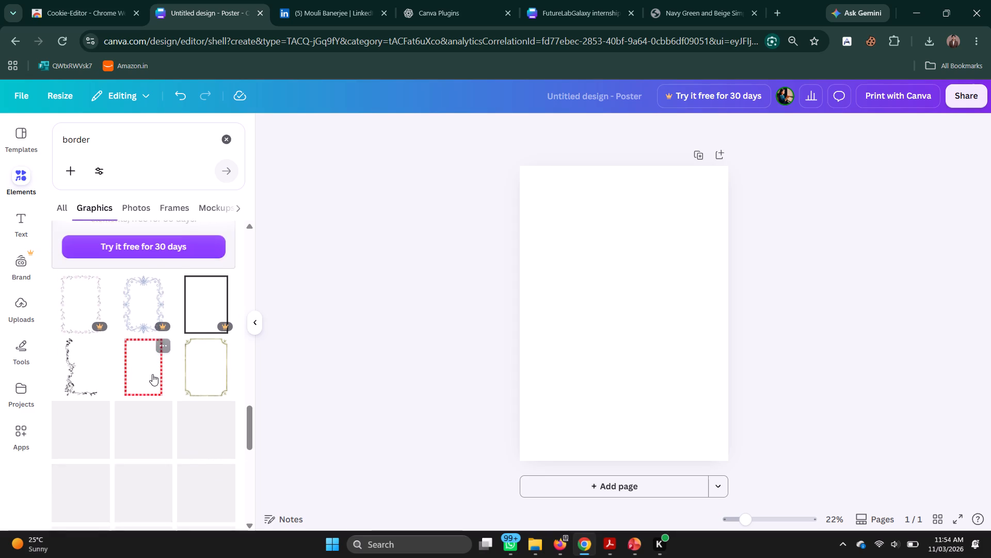
scroll(152, 374, down, 4)
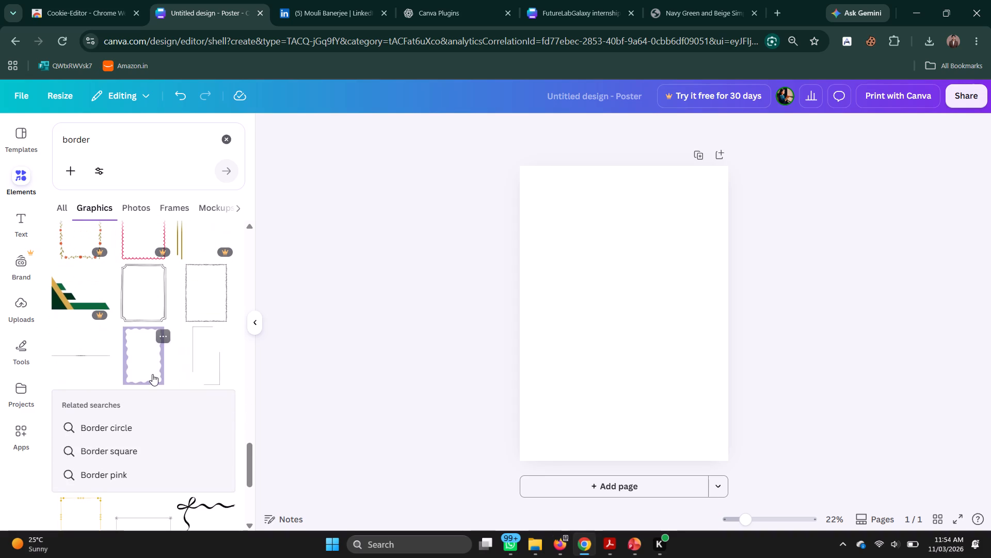
scroll(152, 374, up, 4)
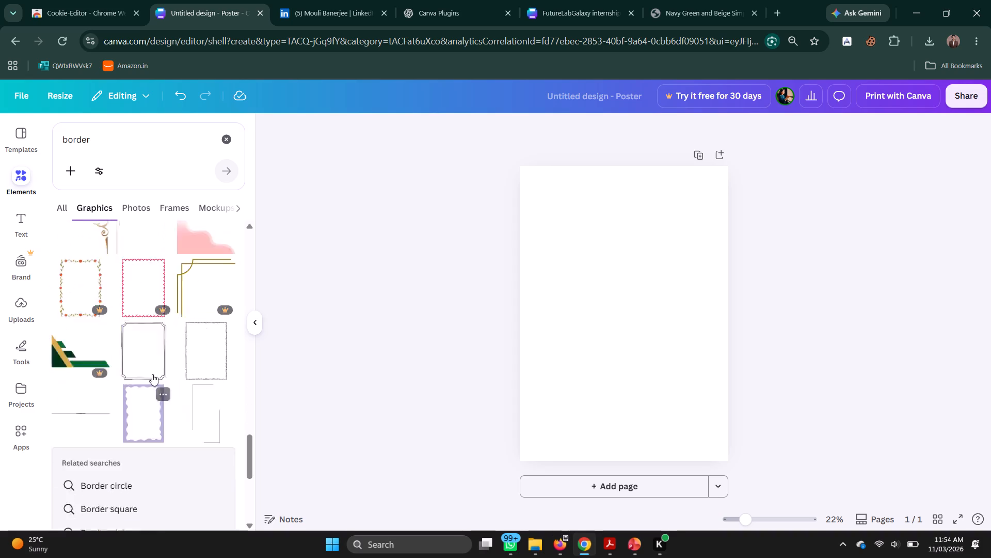
scroll(152, 374, up, 5)
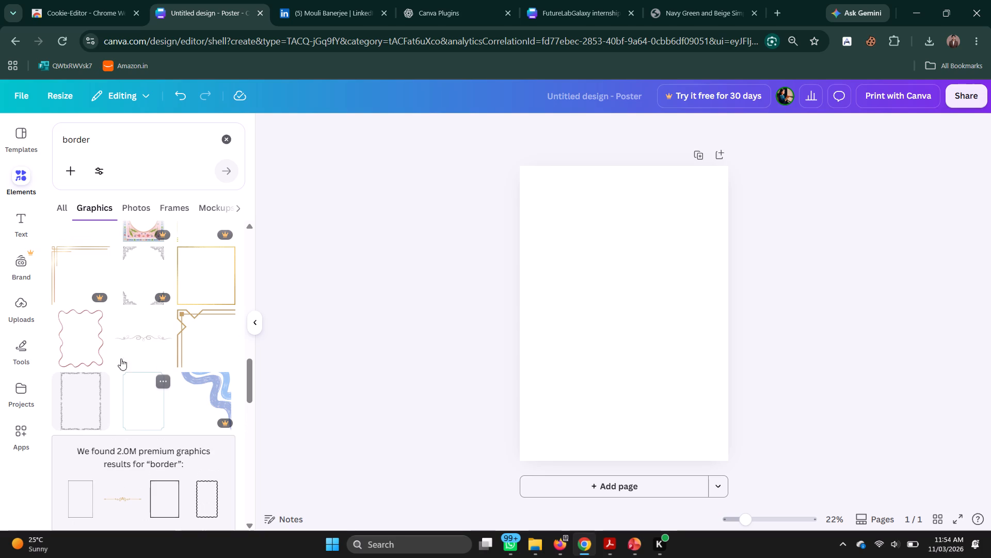
scroll(115, 349, up, 3)
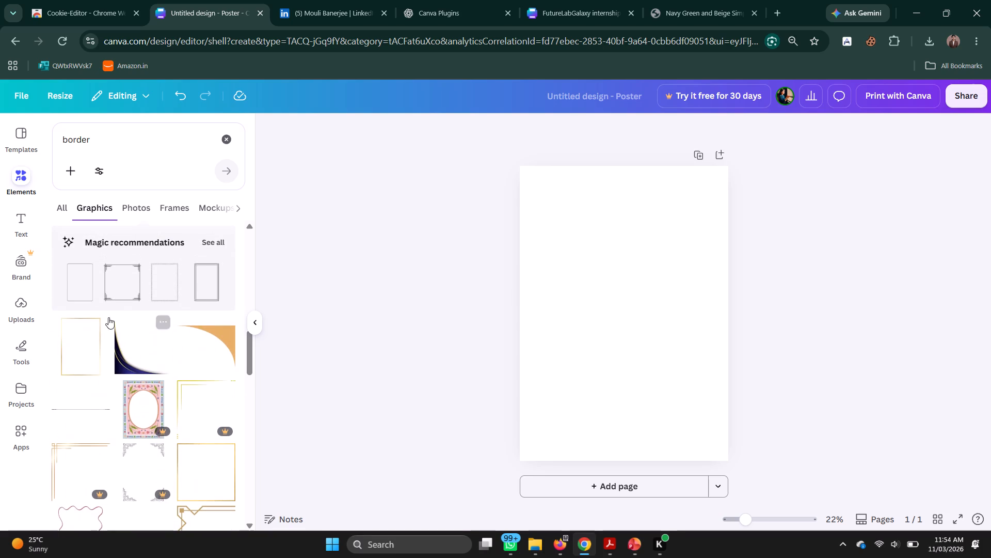
click(90, 287)
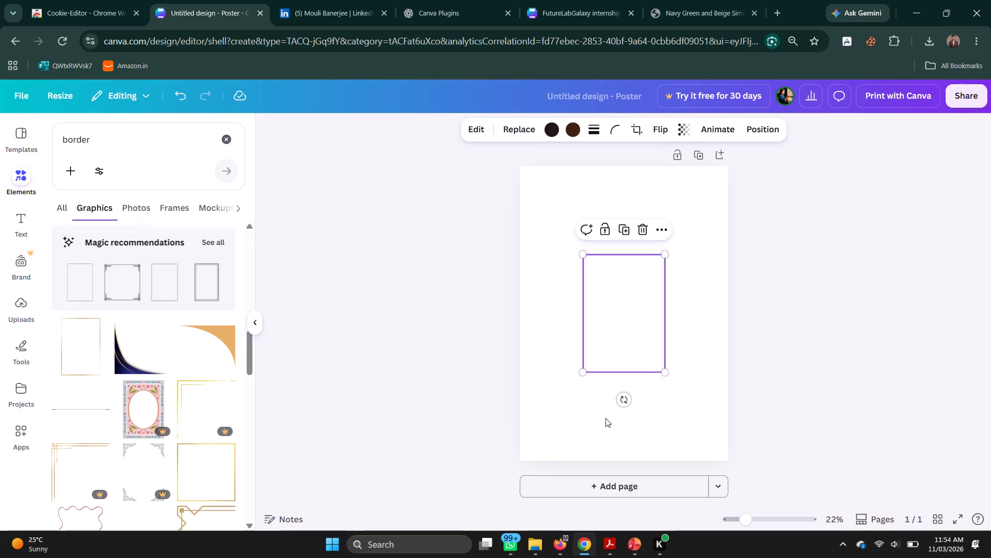
click(769, 359)
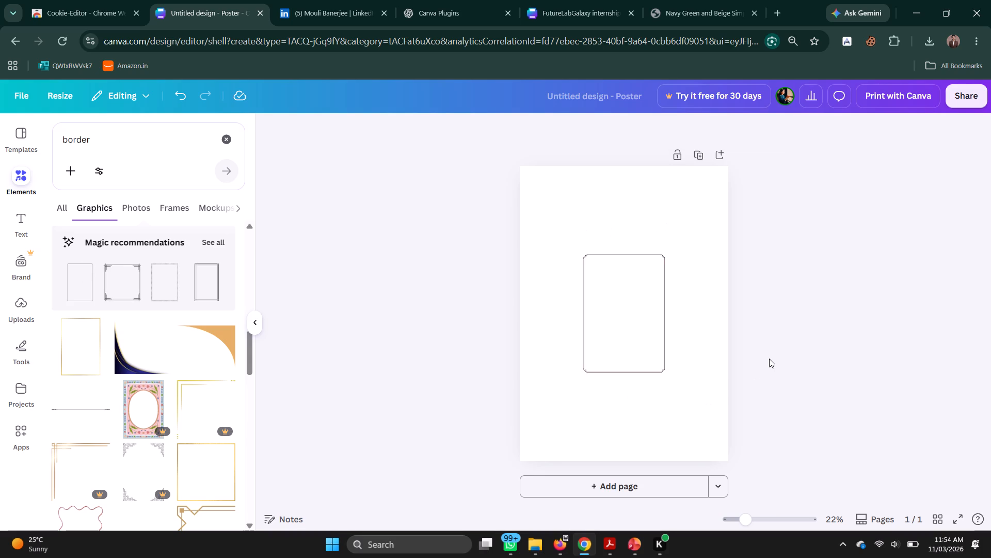
Enlarge and position the notched-corner border to frame the whole page, about 39 wide by 56 high, leaving a narrow margin.
click(653, 339)
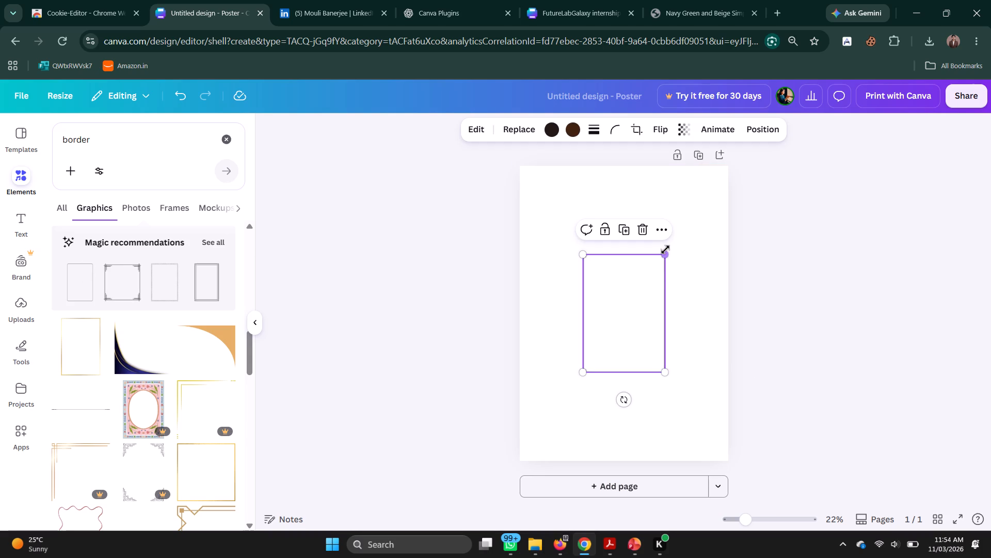
drag(664, 254, 704, 164)
drag(644, 205, 590, 205)
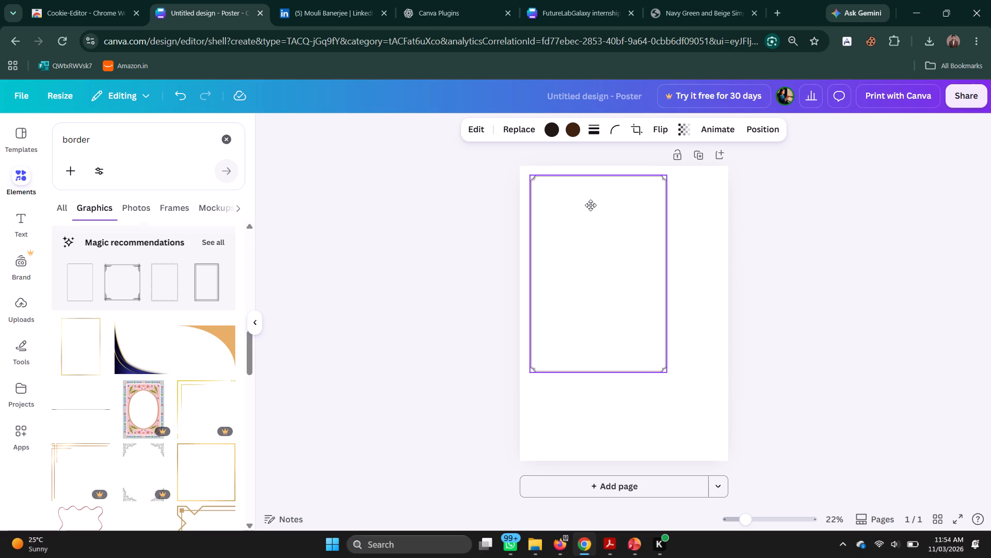
drag(590, 205, 589, 204)
drag(665, 374, 705, 463)
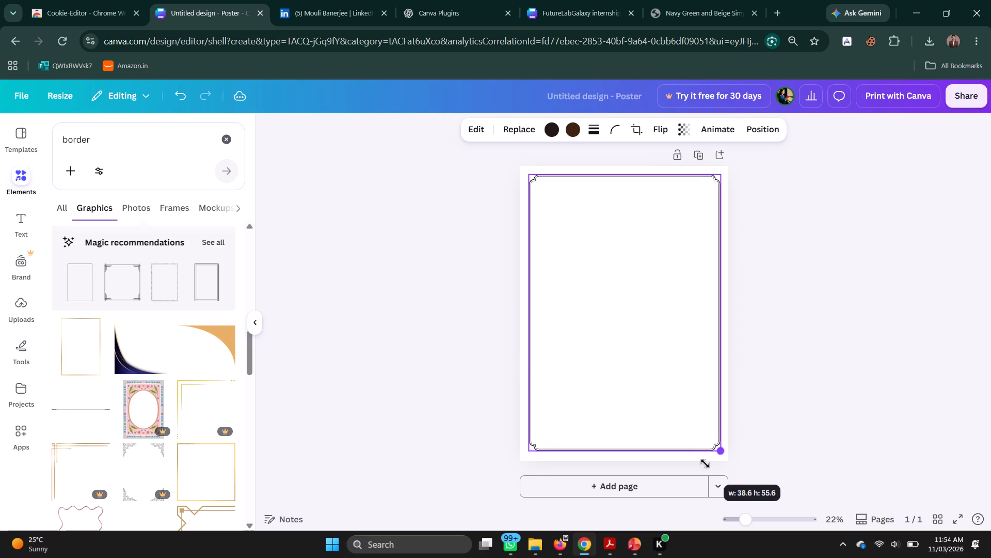
drag(705, 463, 709, 467)
click(802, 374)
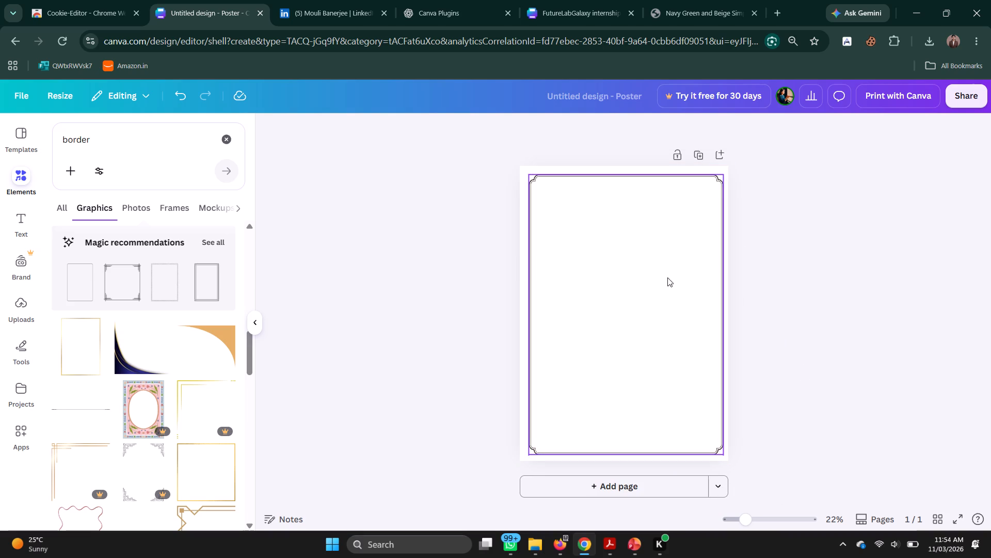
click(816, 265)
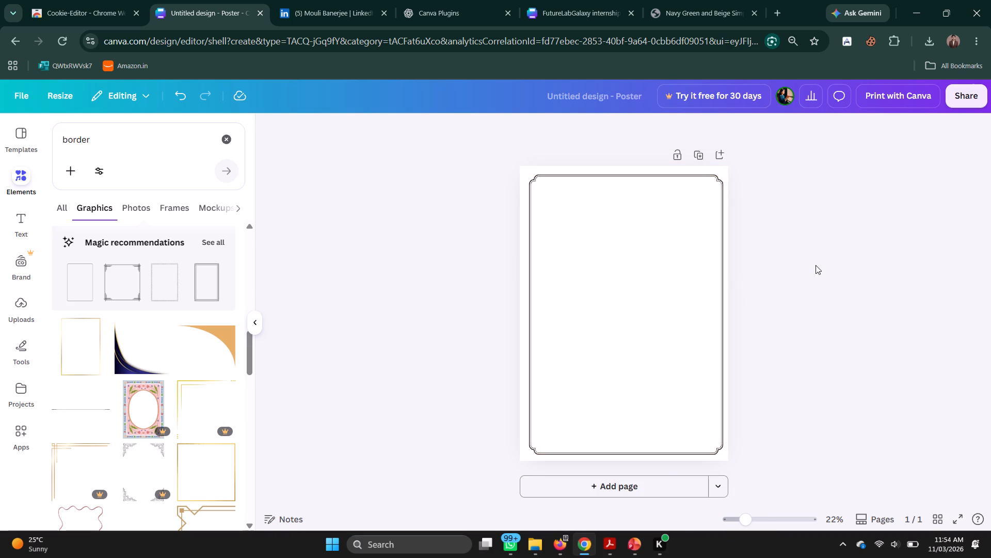
click(685, 272)
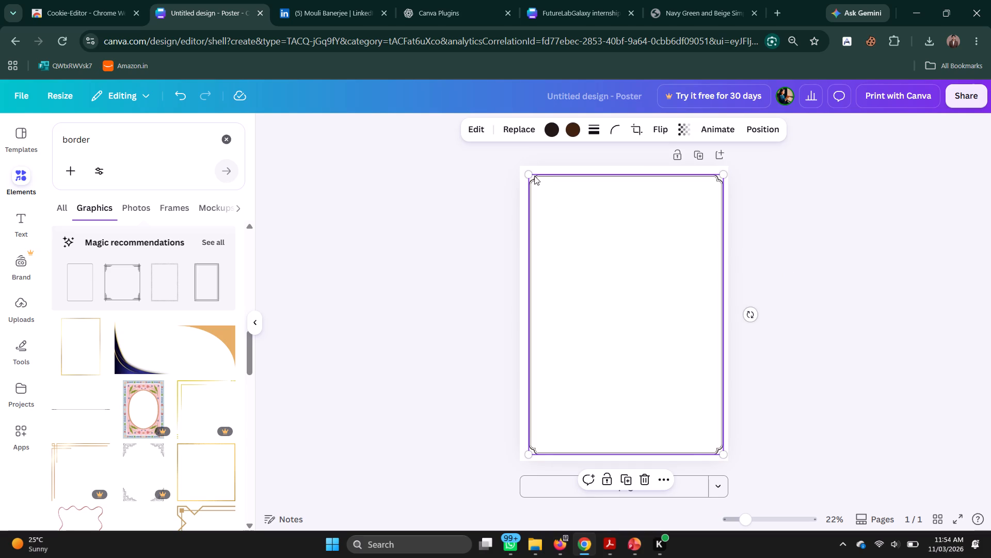
click(526, 172)
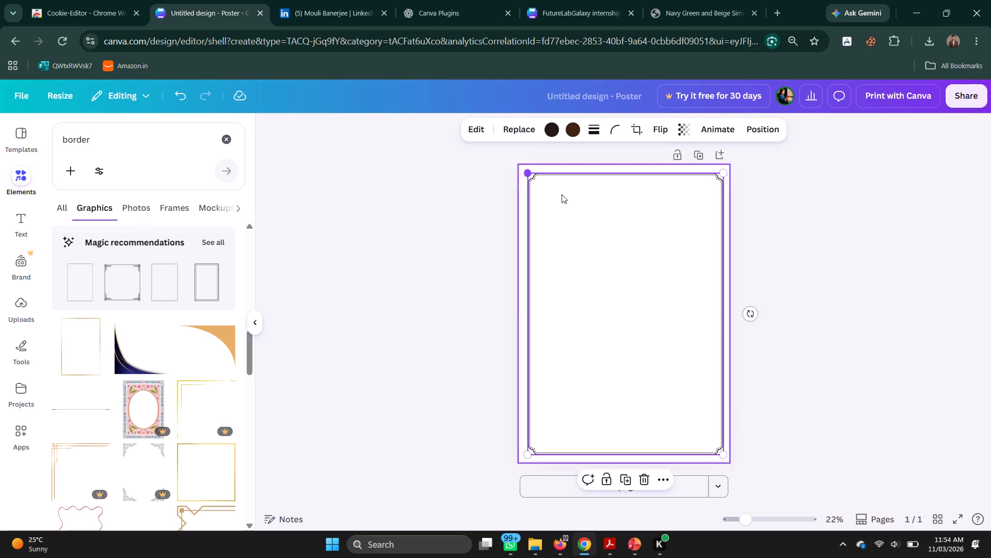
click(782, 223)
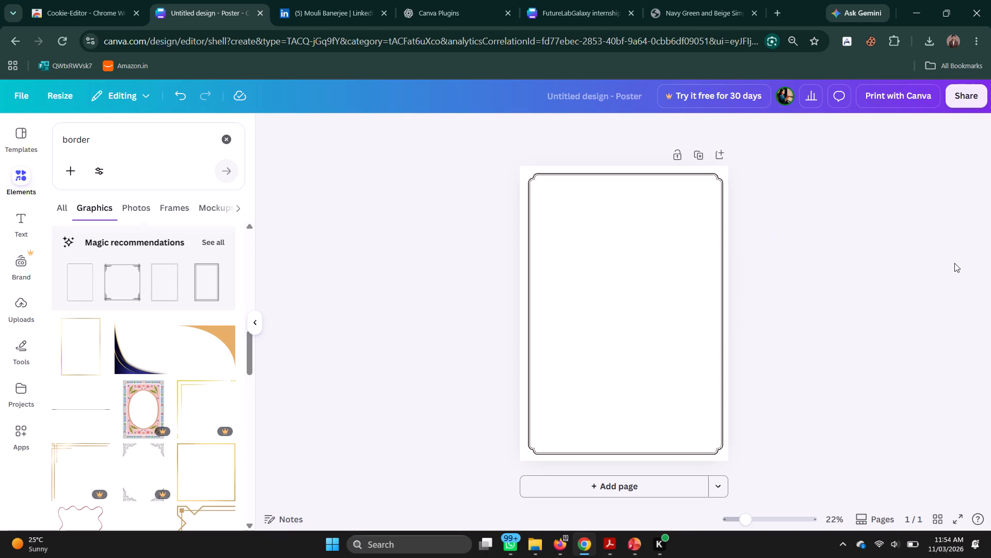
Look through the border graphics results for other frame, corner and ornament designs.
scroll(161, 294, down, 4)
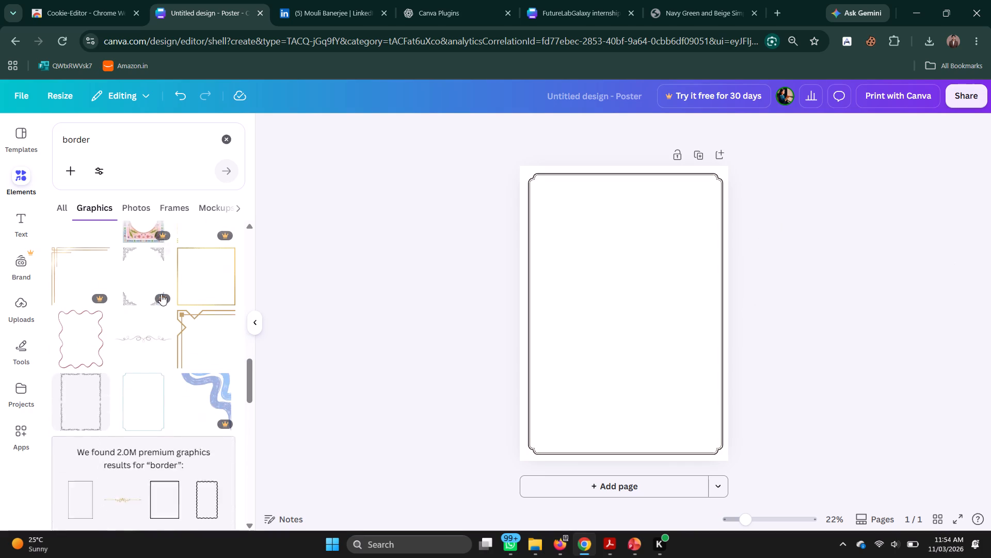
scroll(161, 294, down, 4)
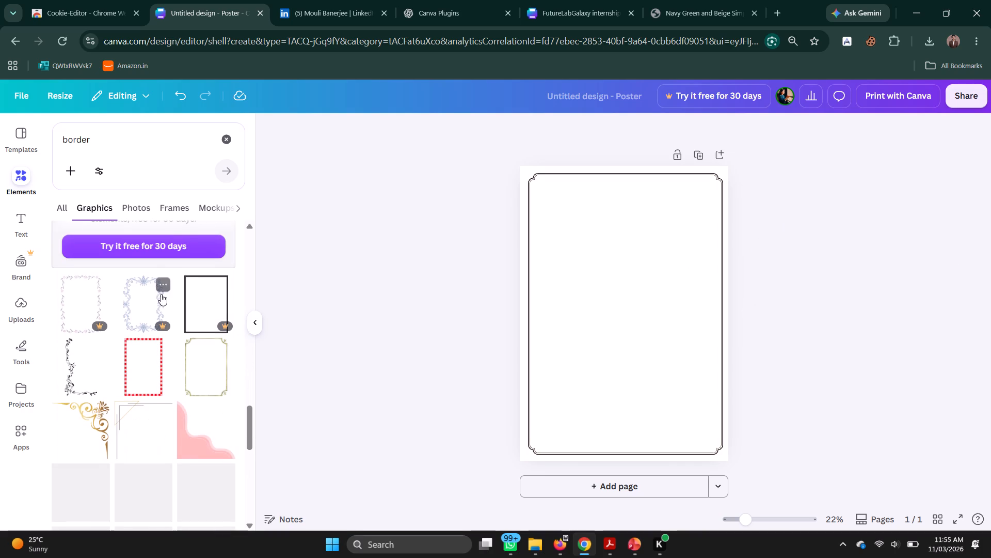
scroll(161, 294, down, 4)
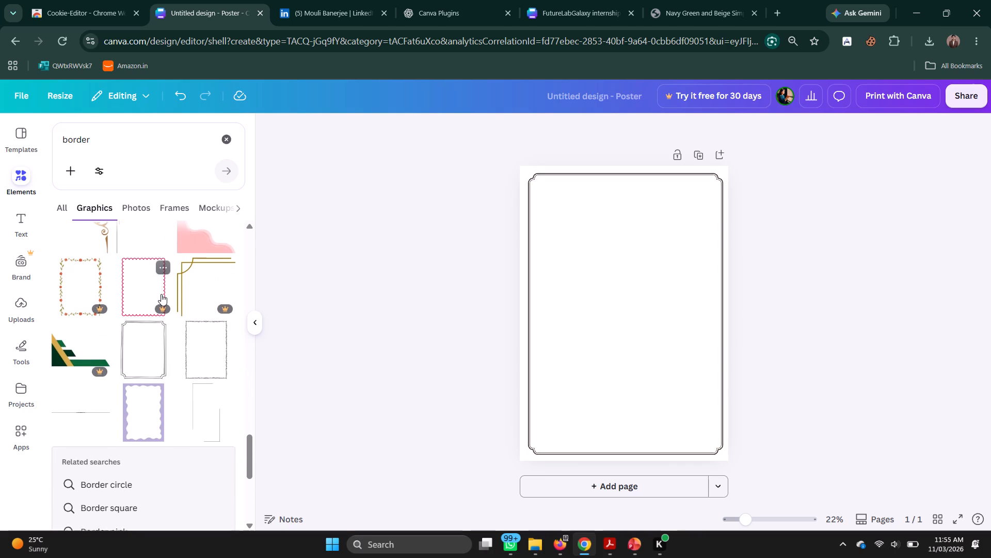
scroll(161, 294, down, 4)
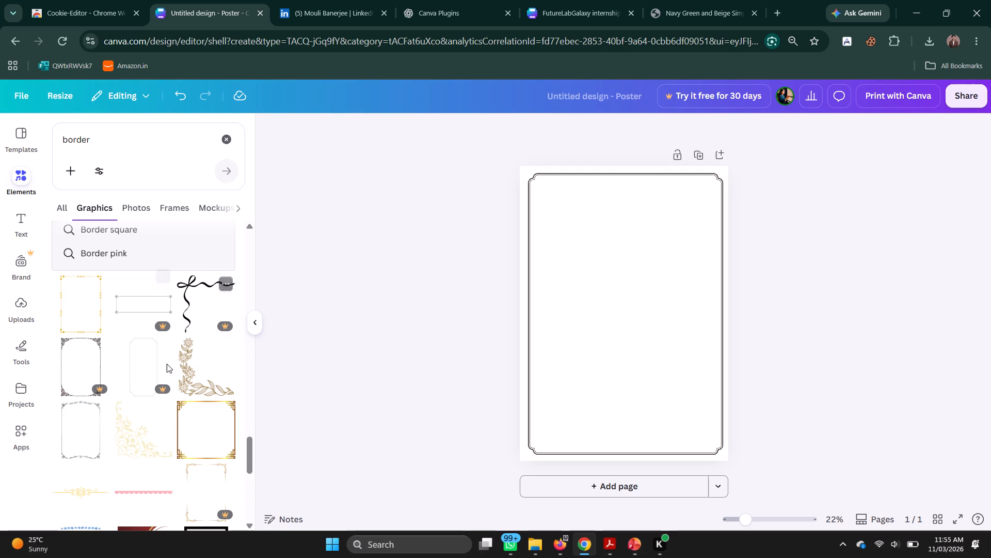
scroll(154, 378, down, 3)
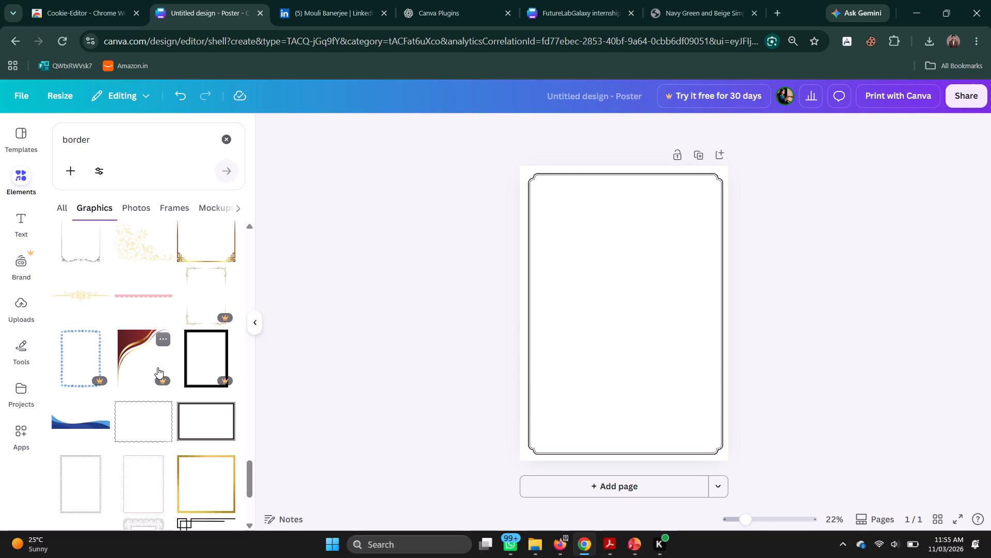
scroll(157, 367, down, 4)
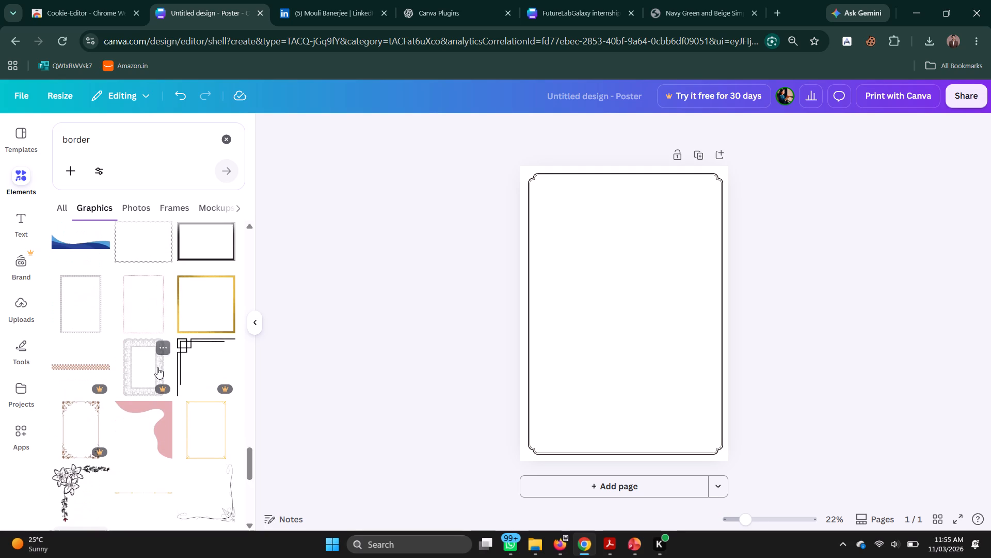
scroll(157, 367, down, 7)
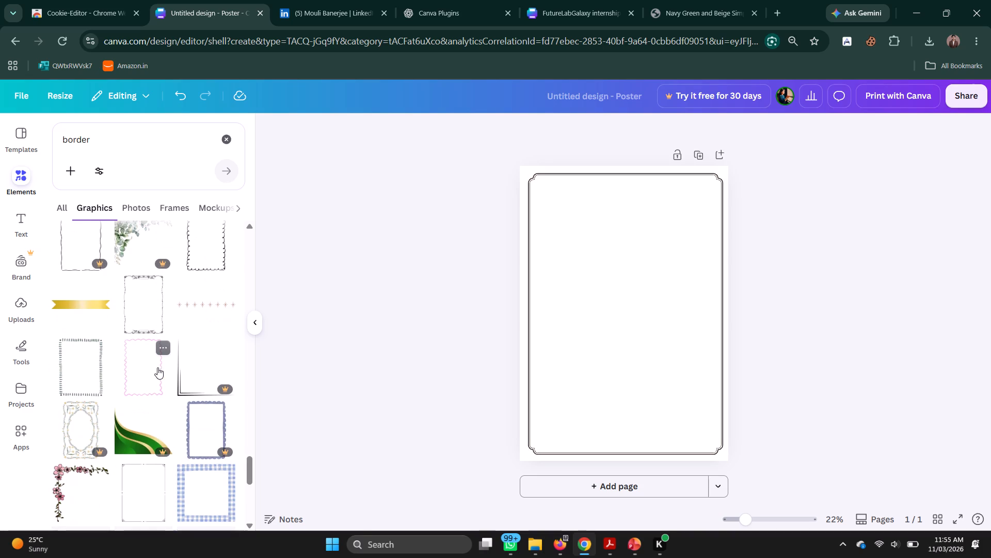
scroll(157, 367, down, 7)
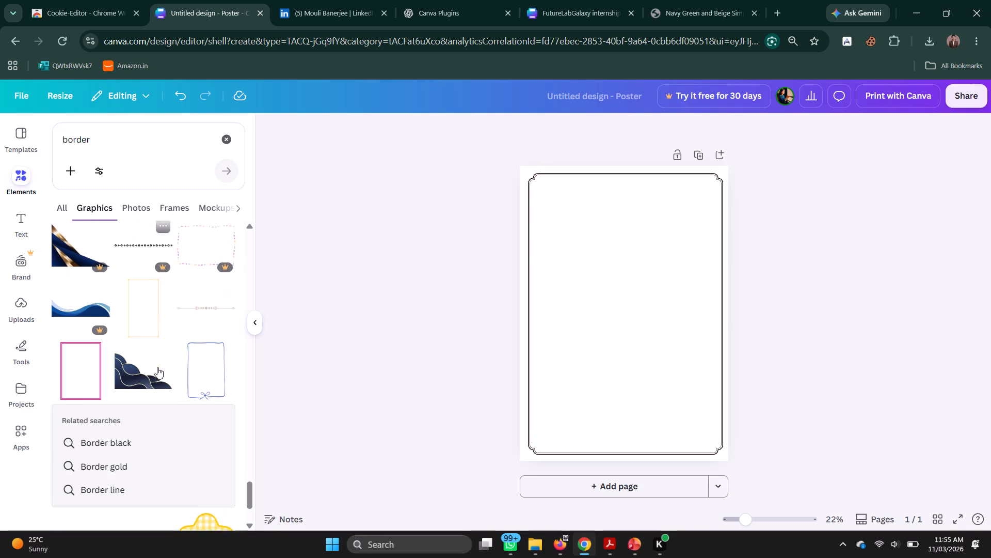
scroll(157, 367, down, 4)
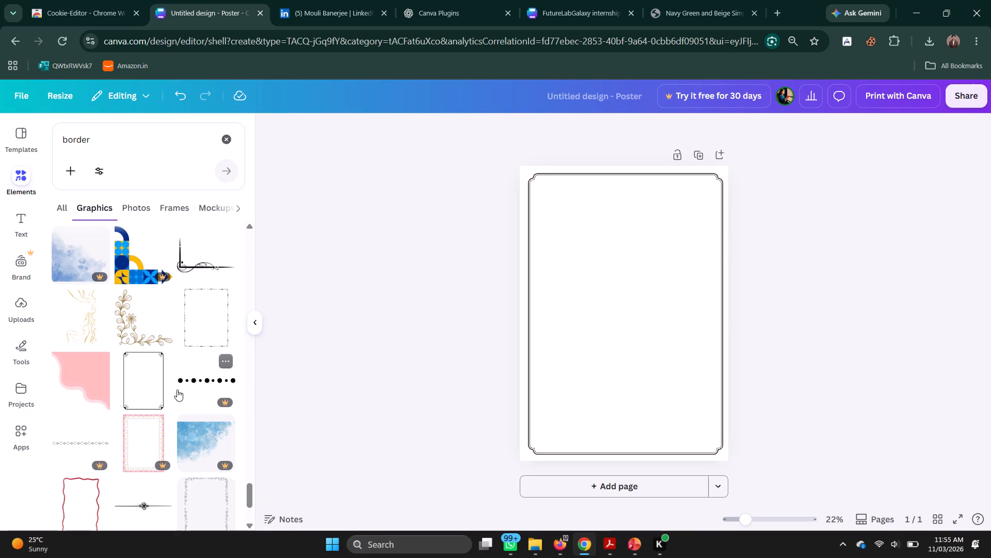
scroll(177, 390, down, 8)
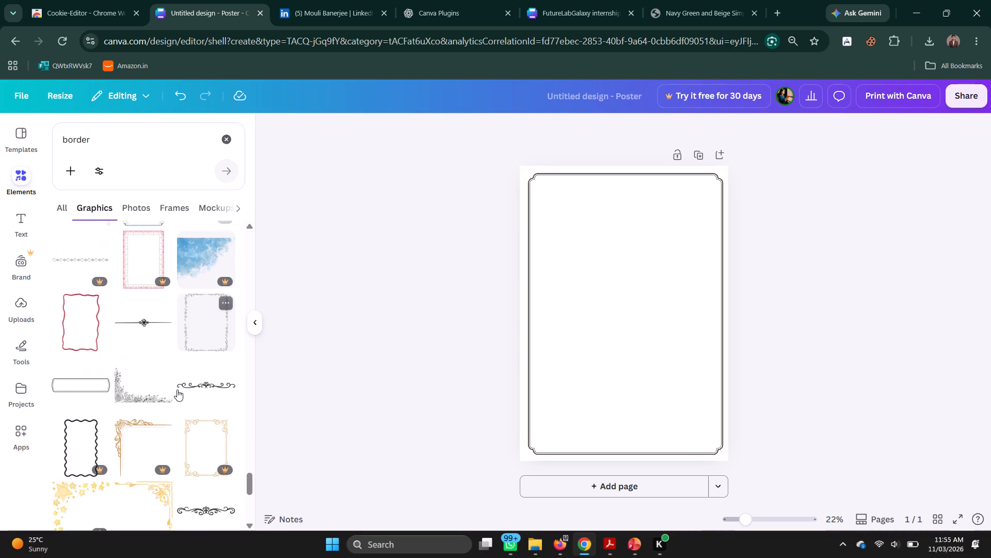
scroll(177, 390, down, 4)
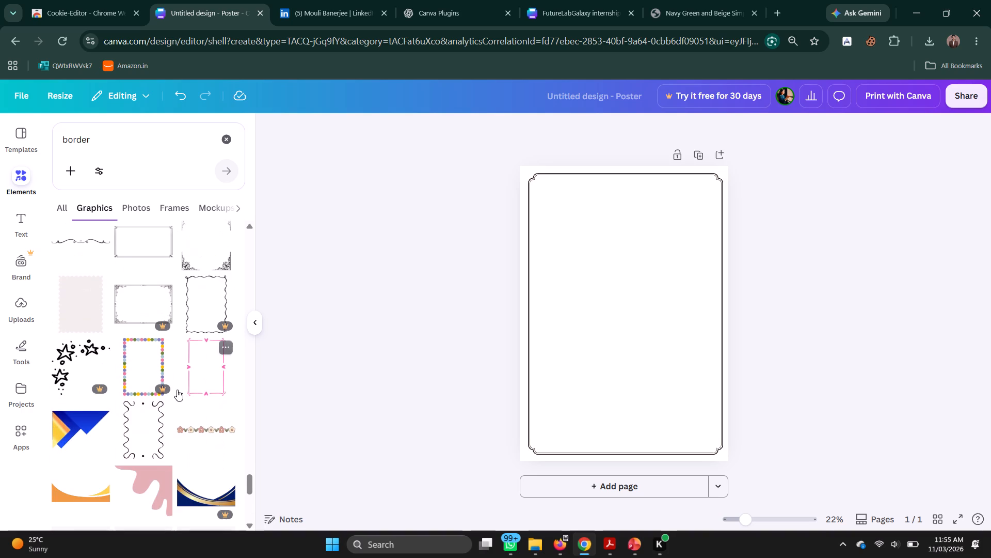
scroll(177, 390, down, 5)
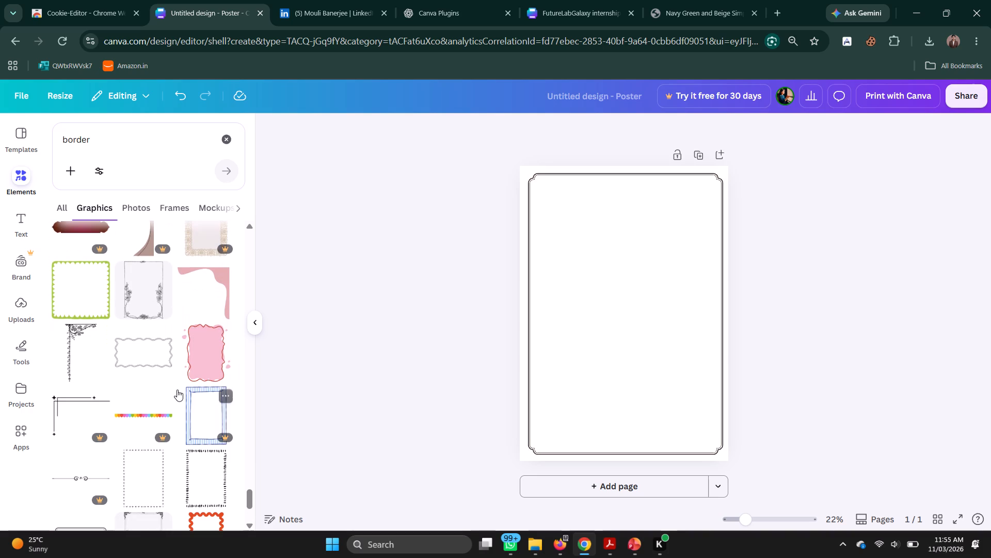
scroll(177, 390, down, 6)
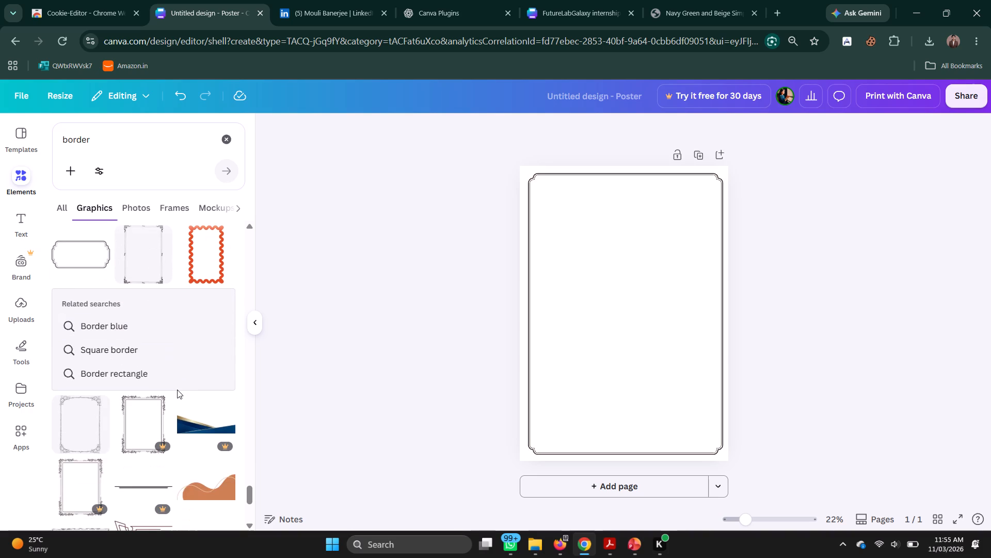
scroll(177, 390, down, 4)
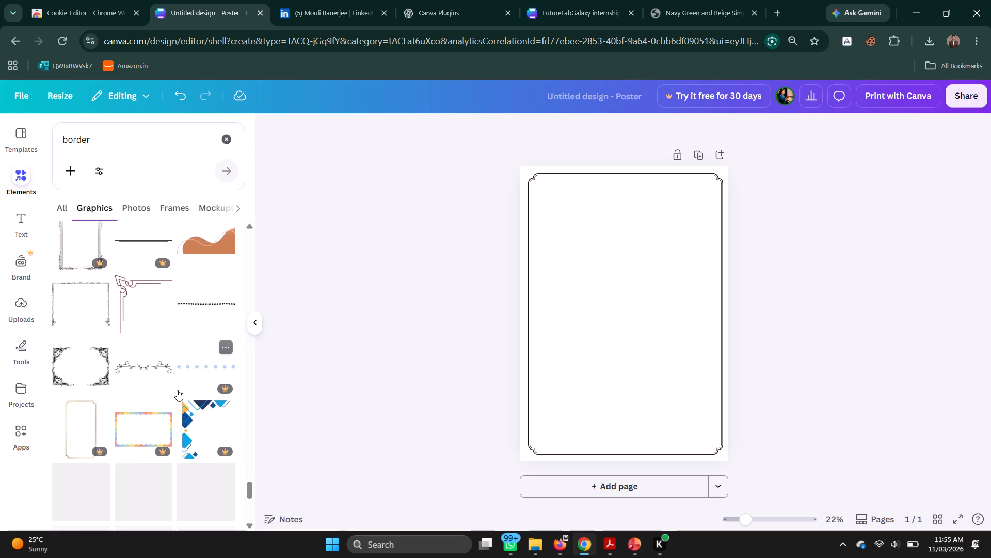
scroll(177, 390, down, 5)
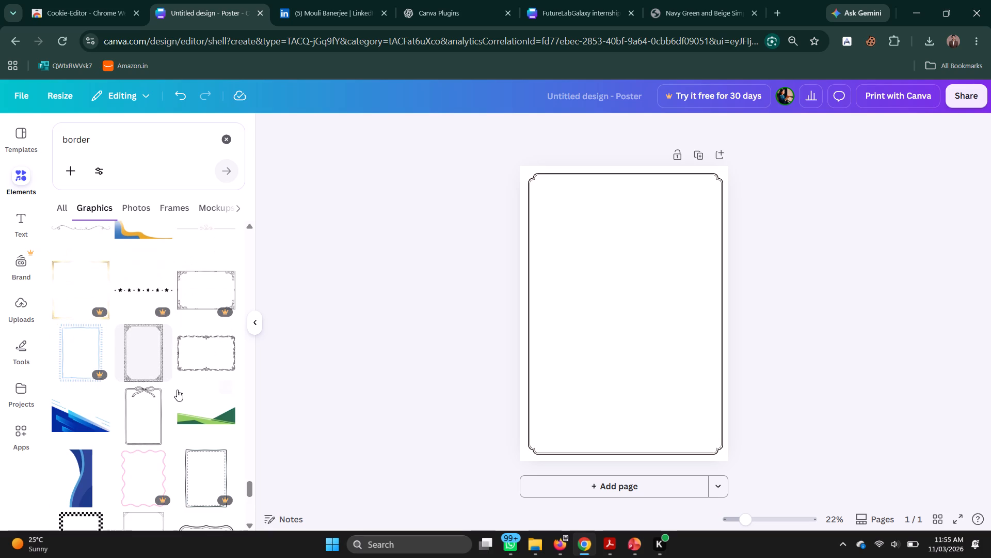
scroll(177, 390, down, 3)
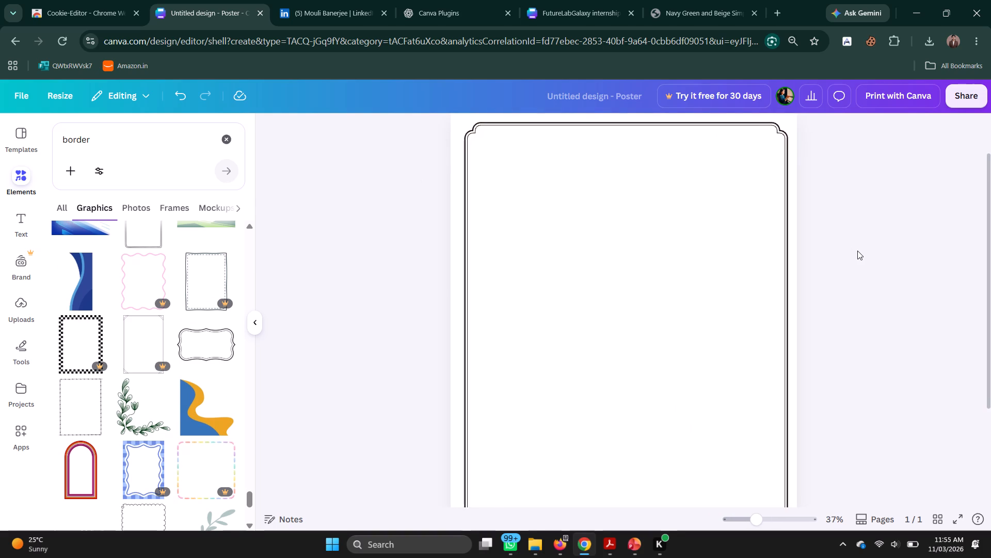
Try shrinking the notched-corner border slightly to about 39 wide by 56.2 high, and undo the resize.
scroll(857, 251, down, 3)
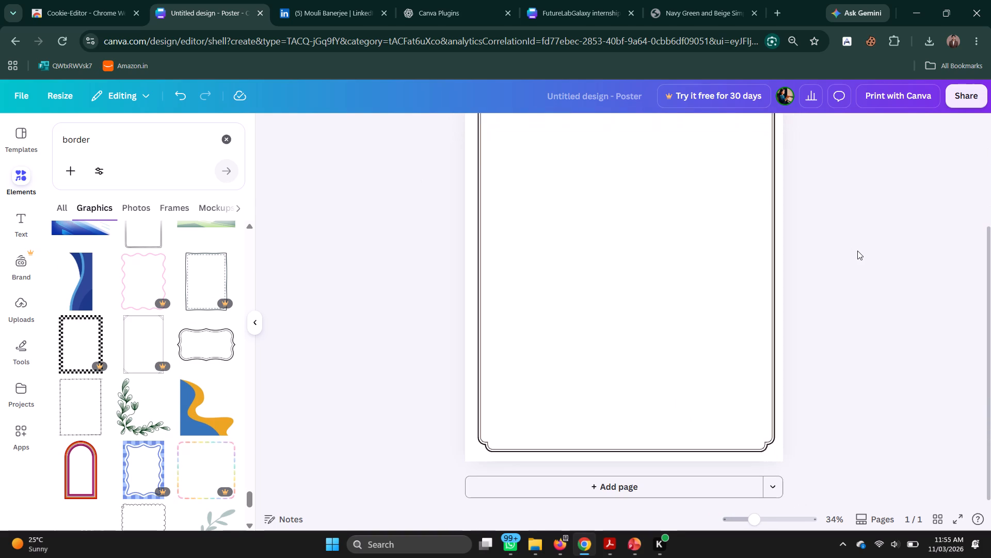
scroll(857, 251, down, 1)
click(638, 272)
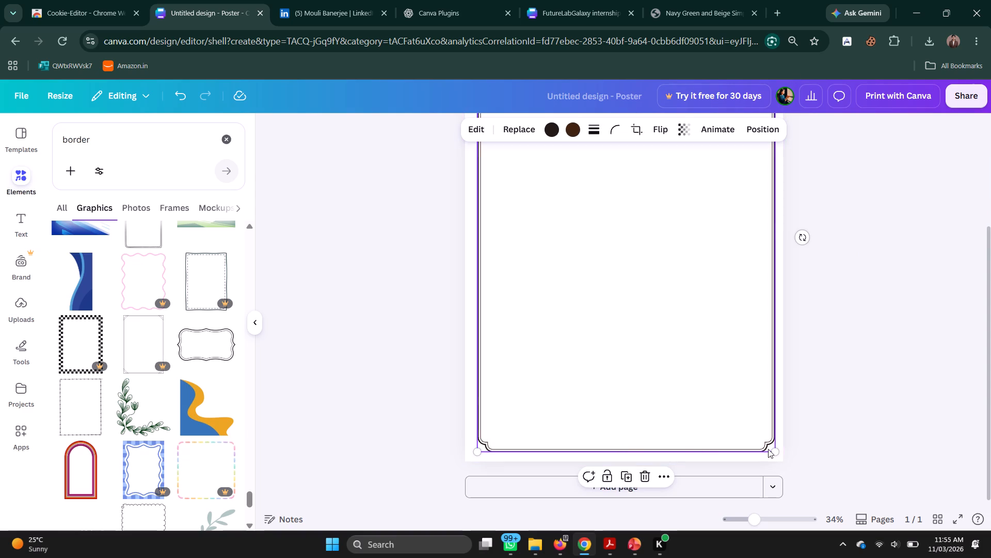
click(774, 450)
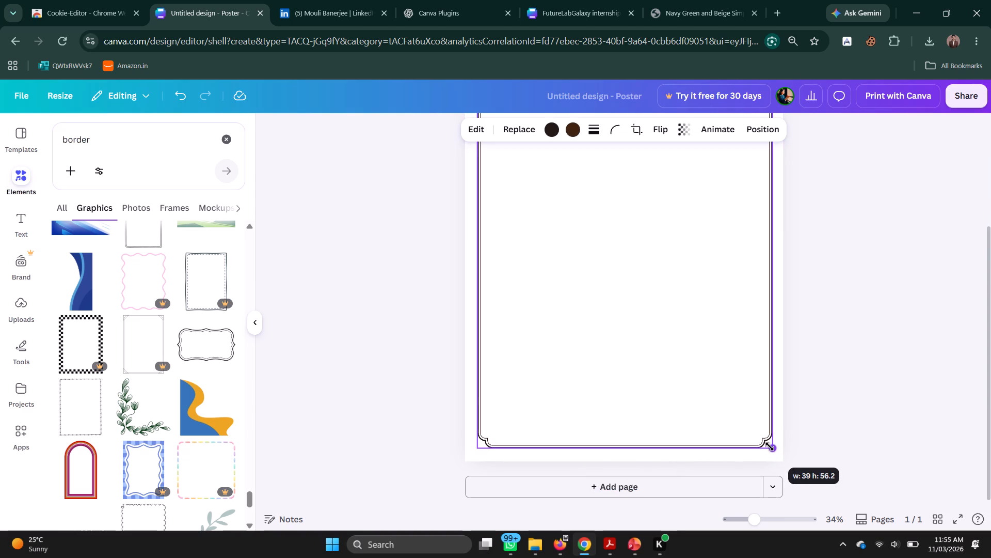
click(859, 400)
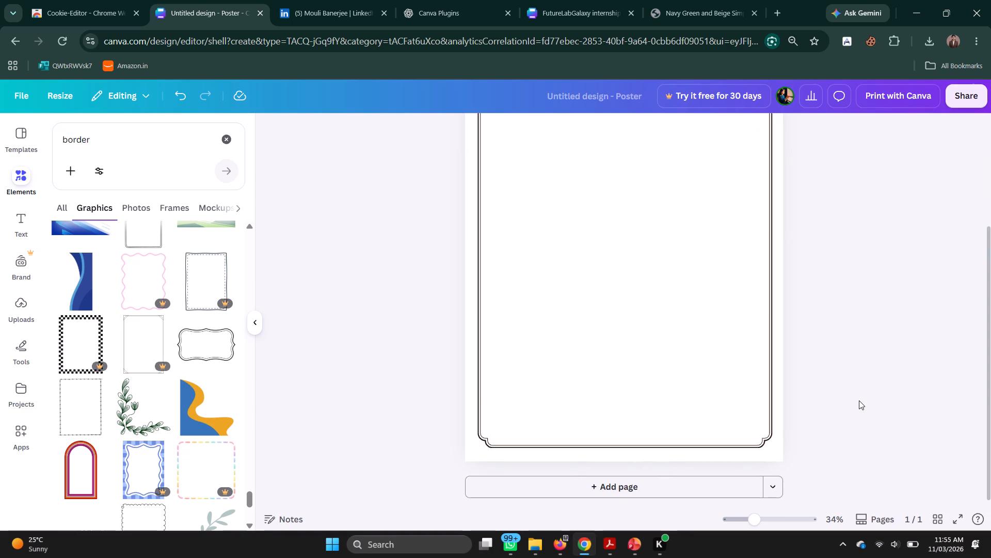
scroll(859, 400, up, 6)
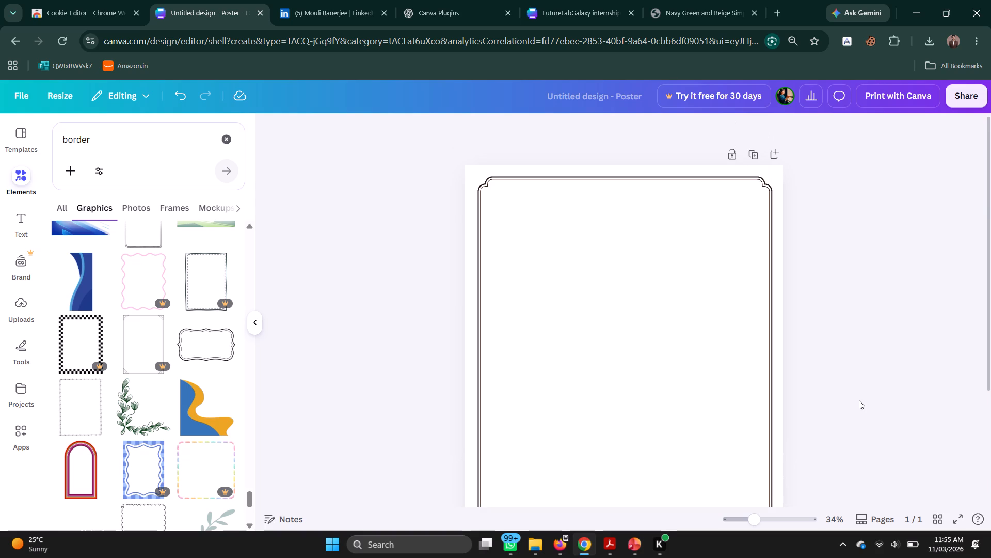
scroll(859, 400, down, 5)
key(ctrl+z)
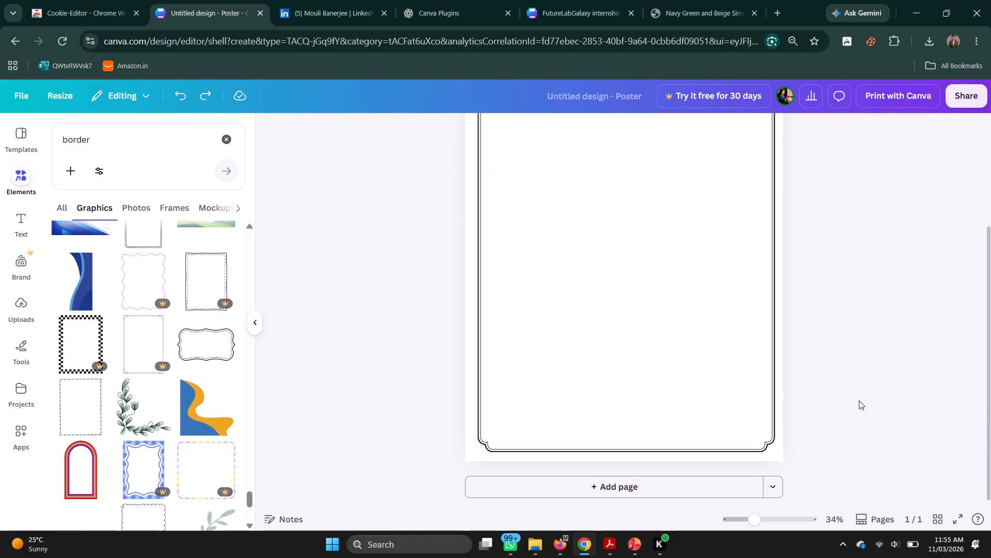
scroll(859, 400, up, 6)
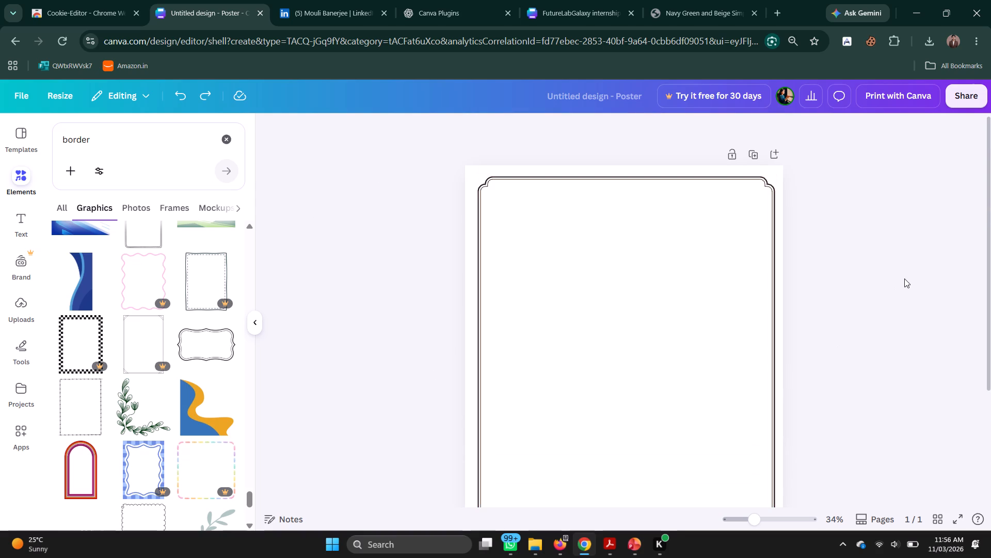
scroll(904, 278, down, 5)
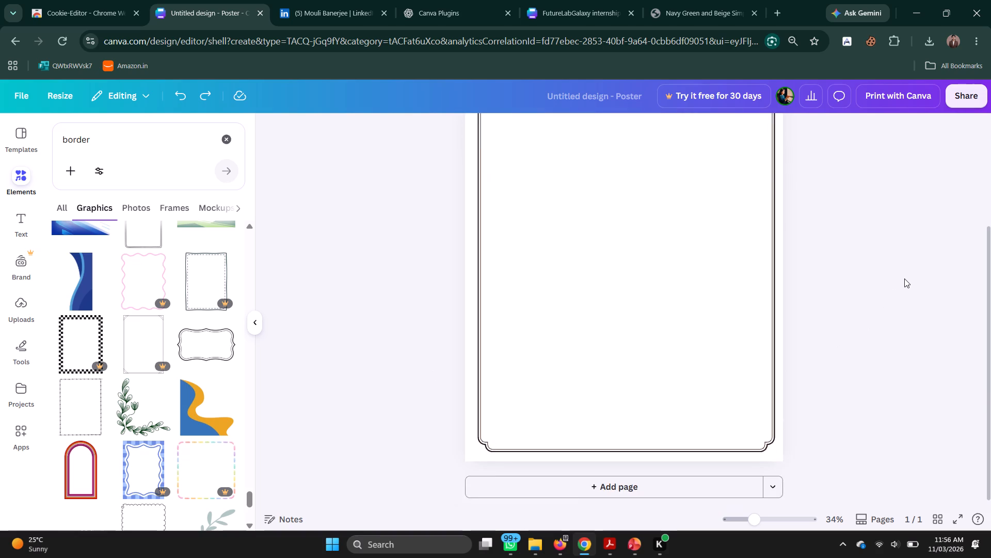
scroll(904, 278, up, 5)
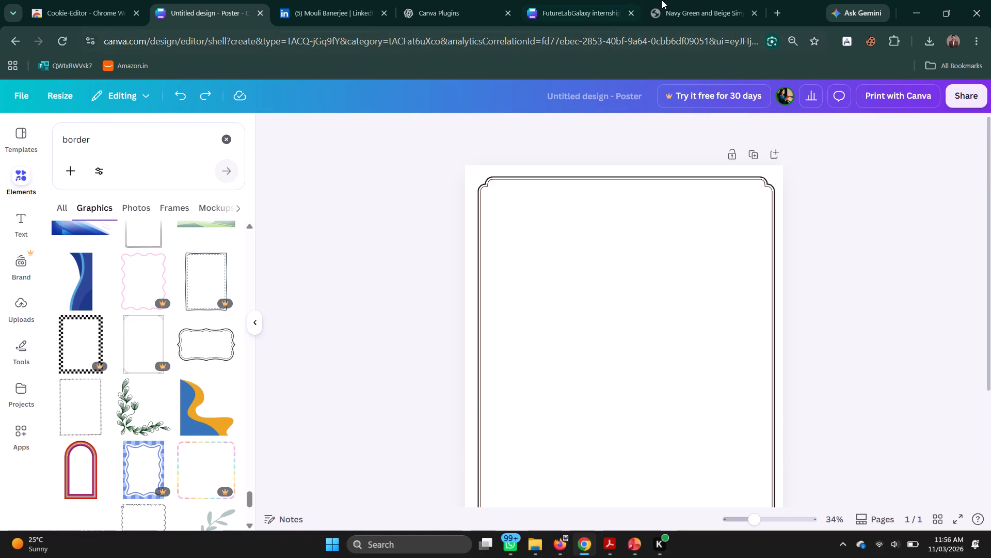
Examine the layouts of the internship offer letter PDF and the FutureLabGalaxy internship completion certificate in the other open tabs.
click(662, 0)
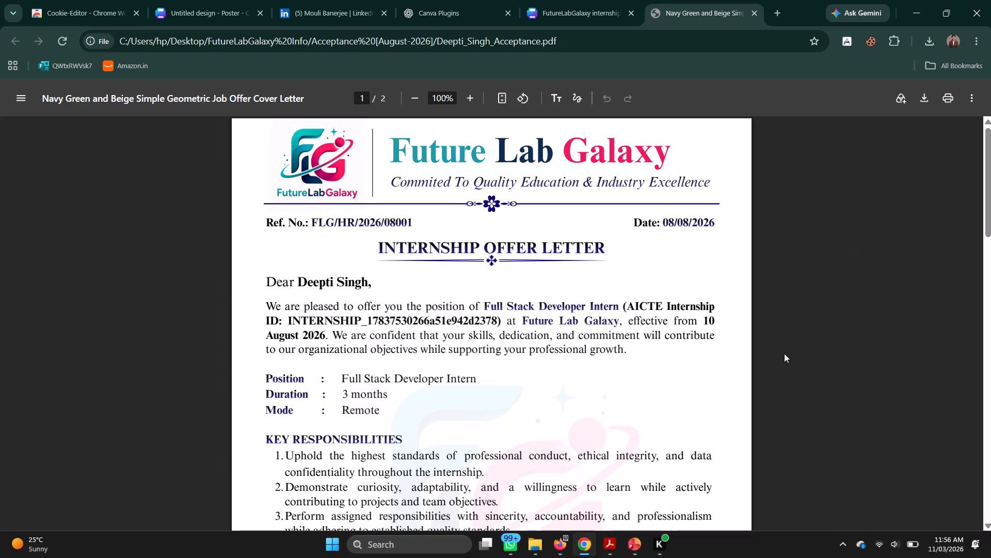
scroll(784, 353, down, 3)
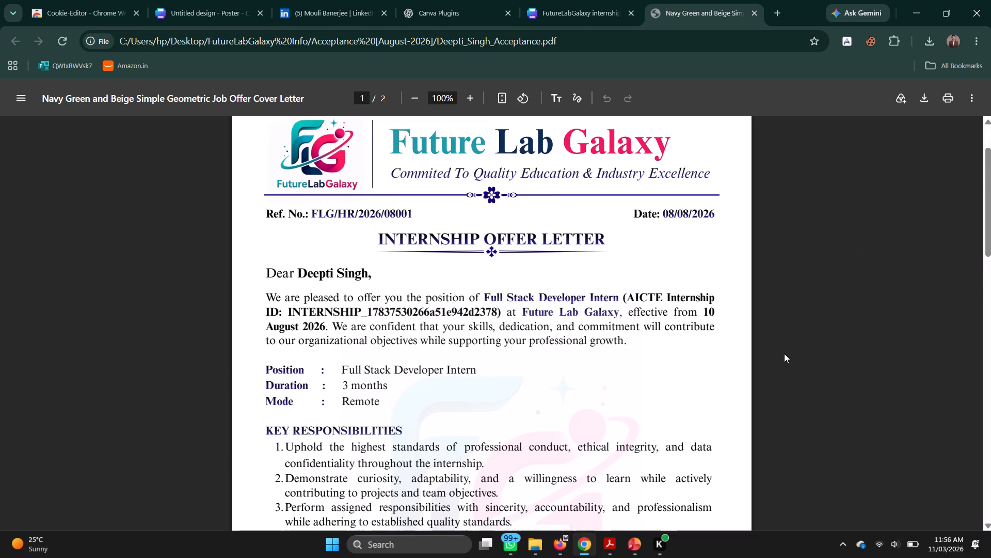
scroll(784, 353, up, 3)
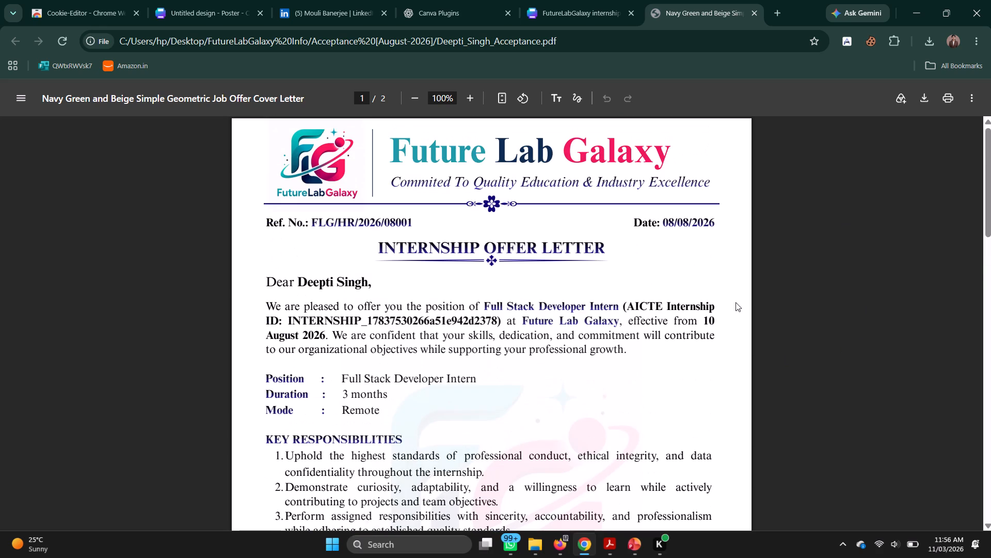
click(589, 0)
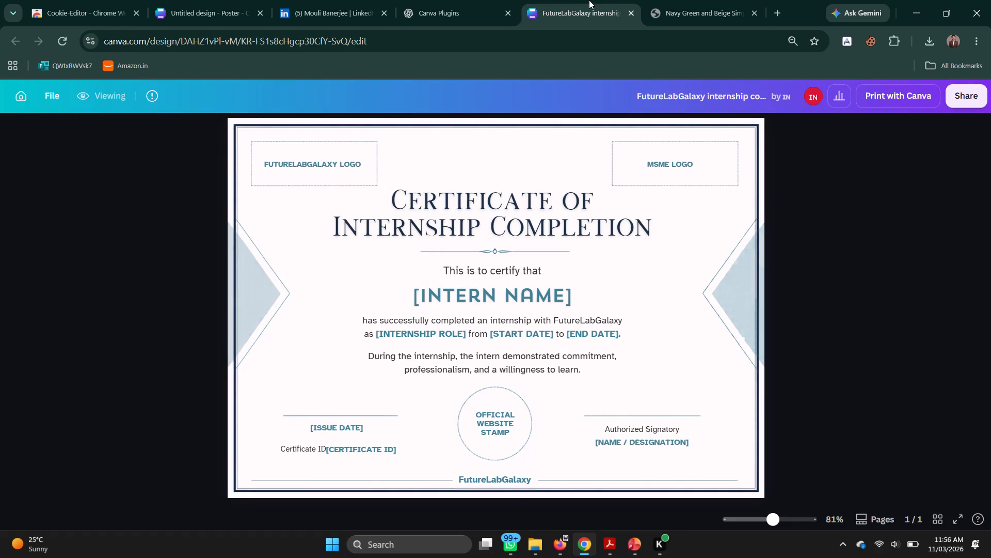
Return to the untitled poster design and delete the notched-corner border from its page.
click(225, 0)
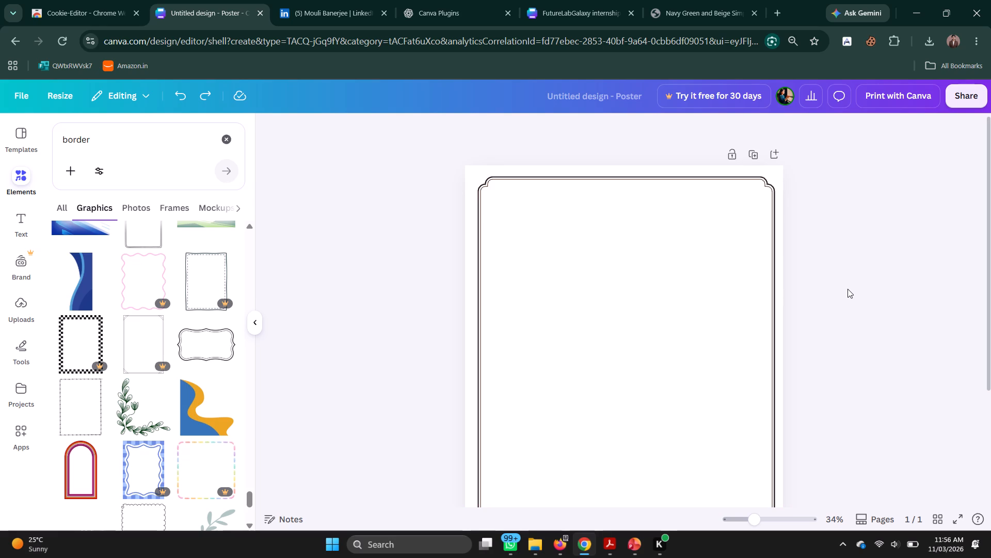
click(577, 214)
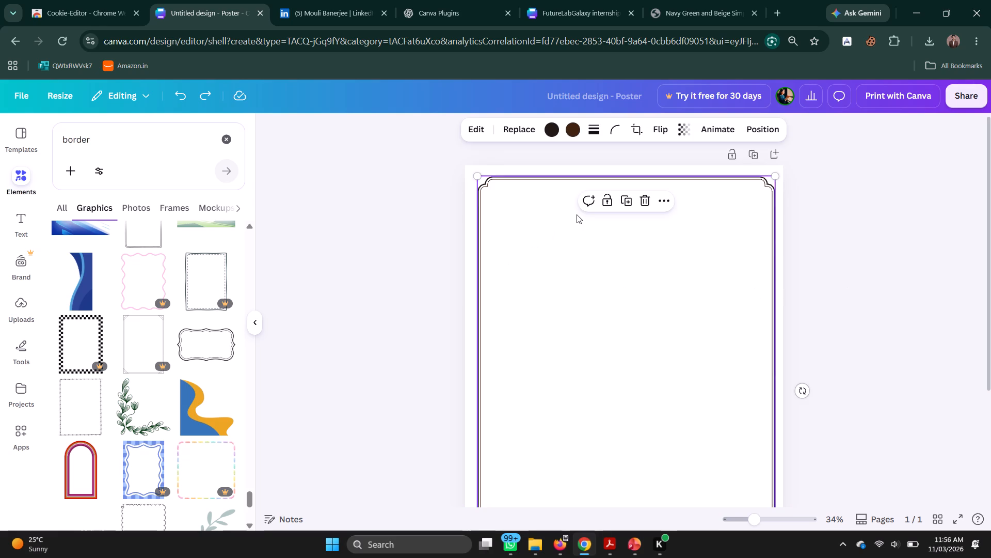
key(Delete)
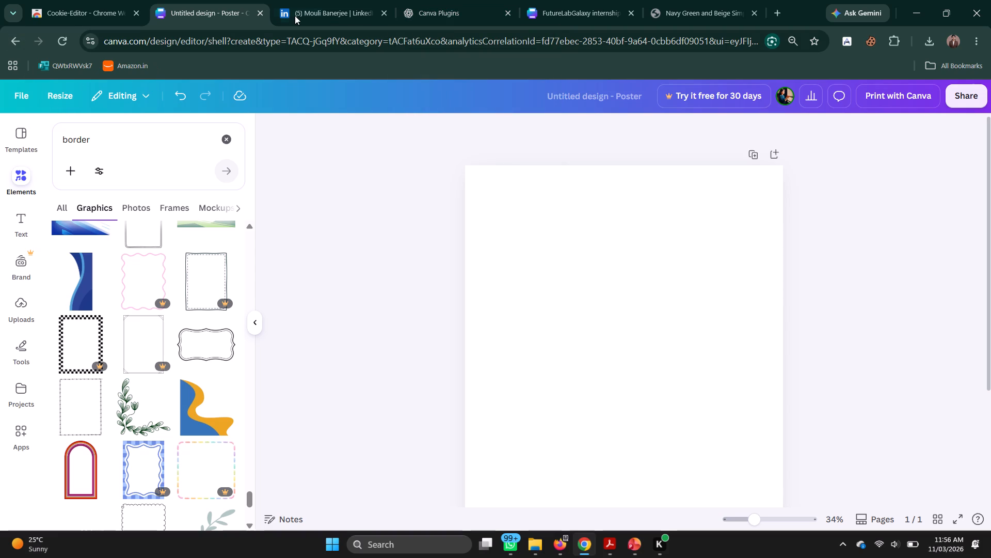
Close the LinkedIn, Canva Plugins, FutureLabGalaxy internship certificate and offer letter browser tabs.
click(380, 5)
click(385, 13)
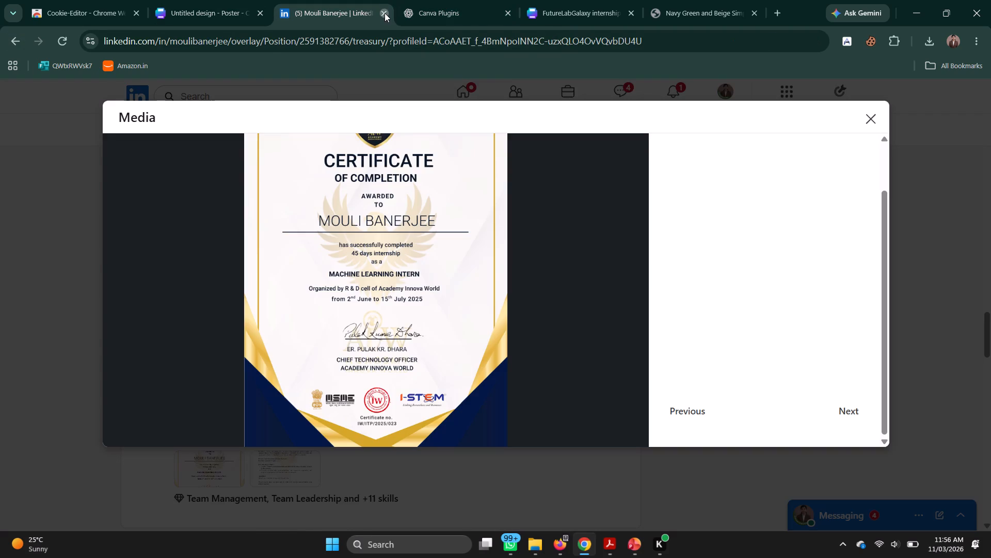
click(385, 13)
click(385, 13)
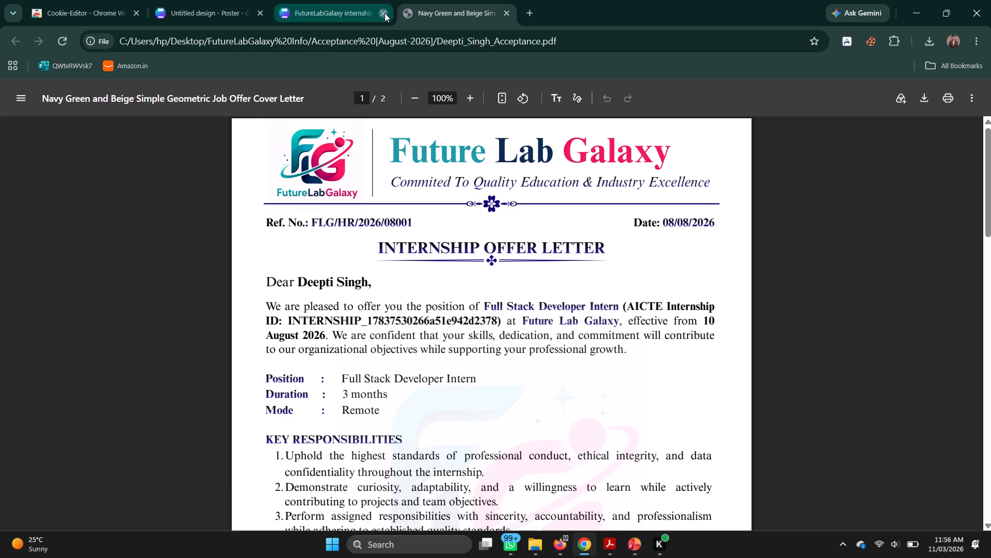
click(385, 13)
Open ChatGPT in a new browser tab.
click(352, 15)
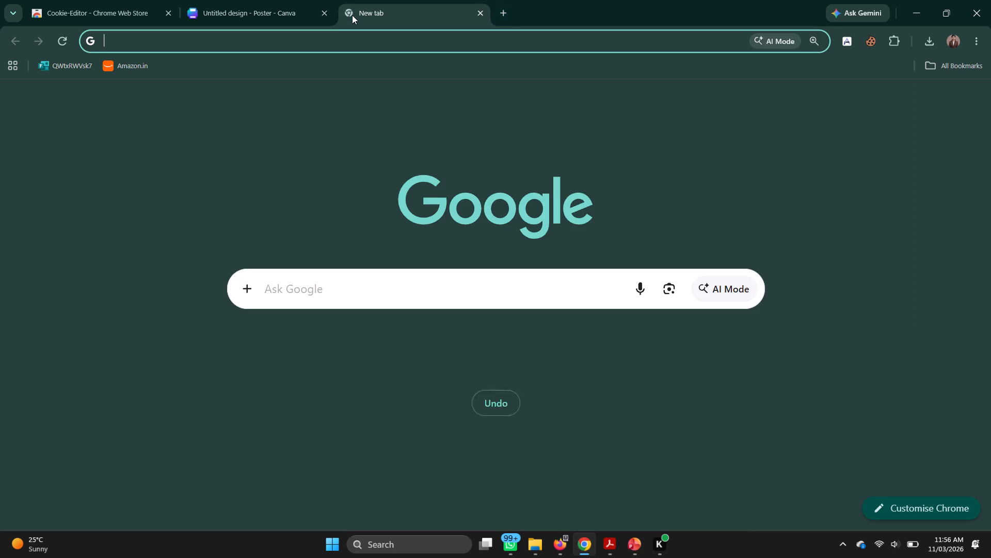
text(ch)
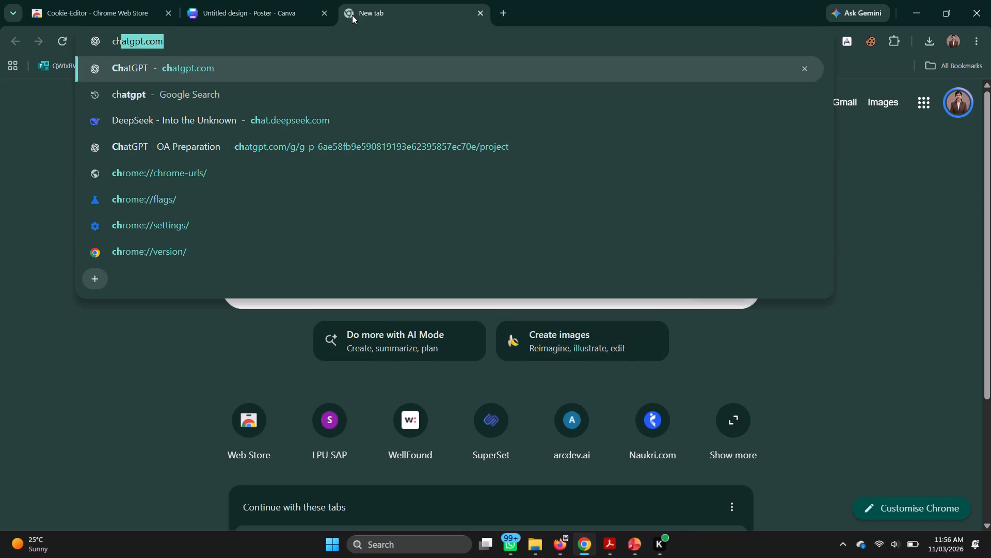
key(Return)
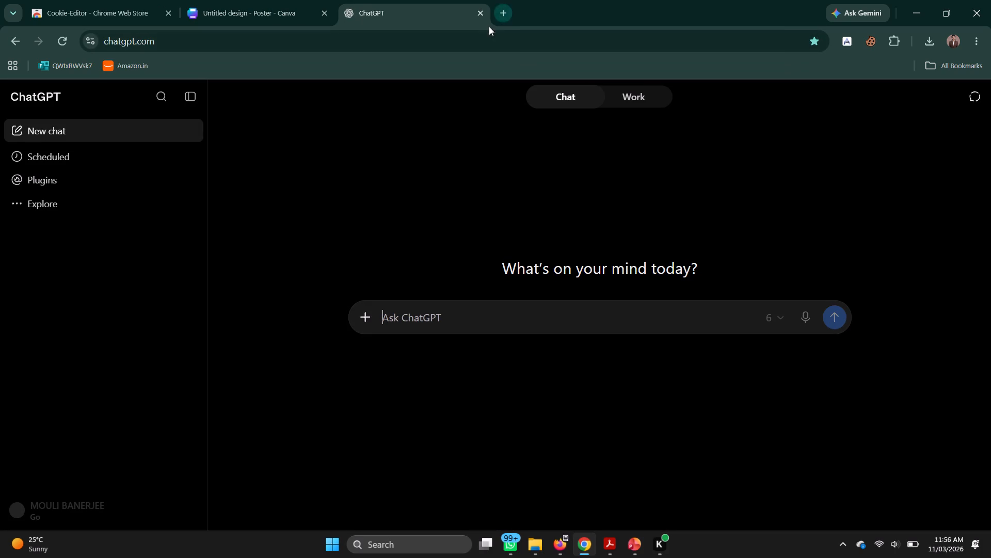
Open Canva in a new tab placed before ChatGPT, log in to reach the home page, and dismiss the student discount offer.
click(512, 10)
text(can)
key(Return)
drag(562, 18, 394, 22)
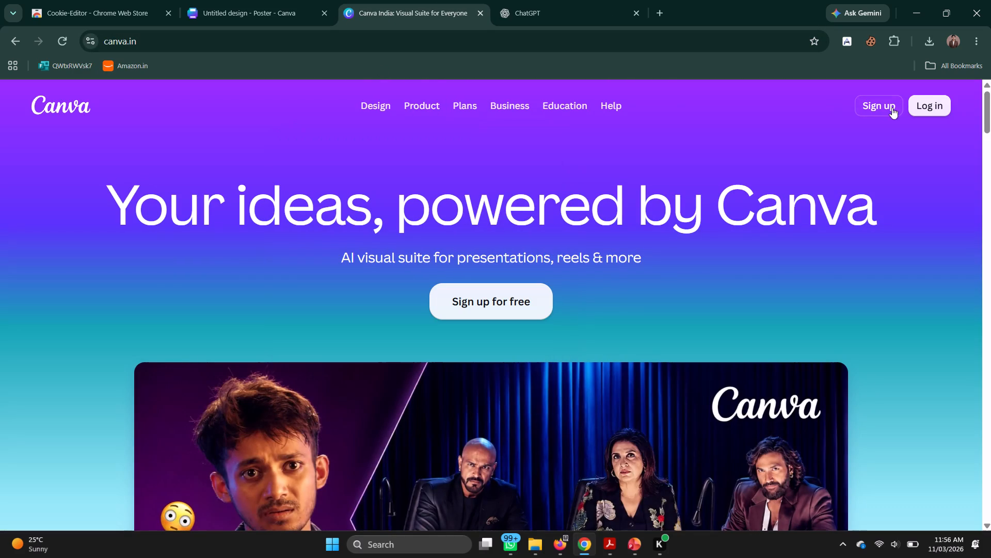
click(938, 96)
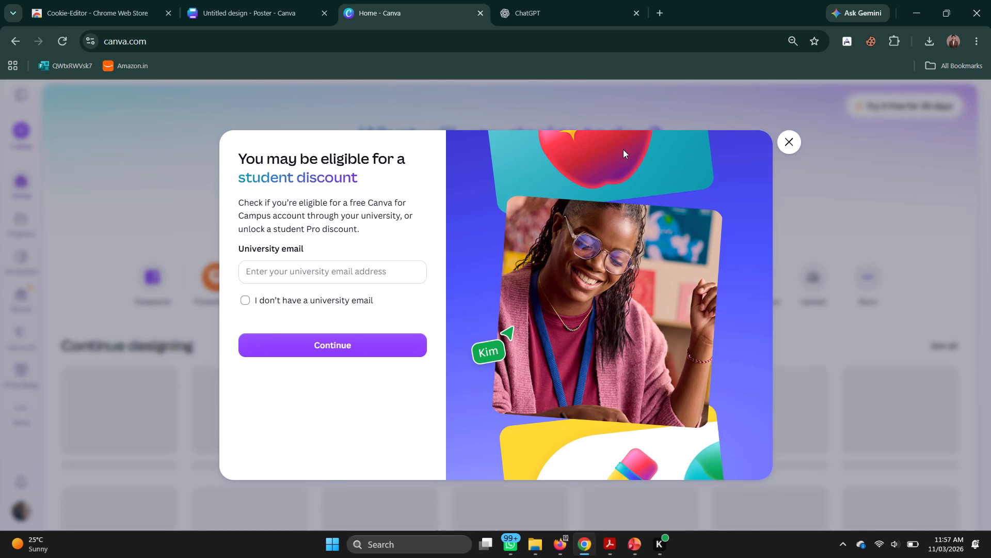
click(793, 138)
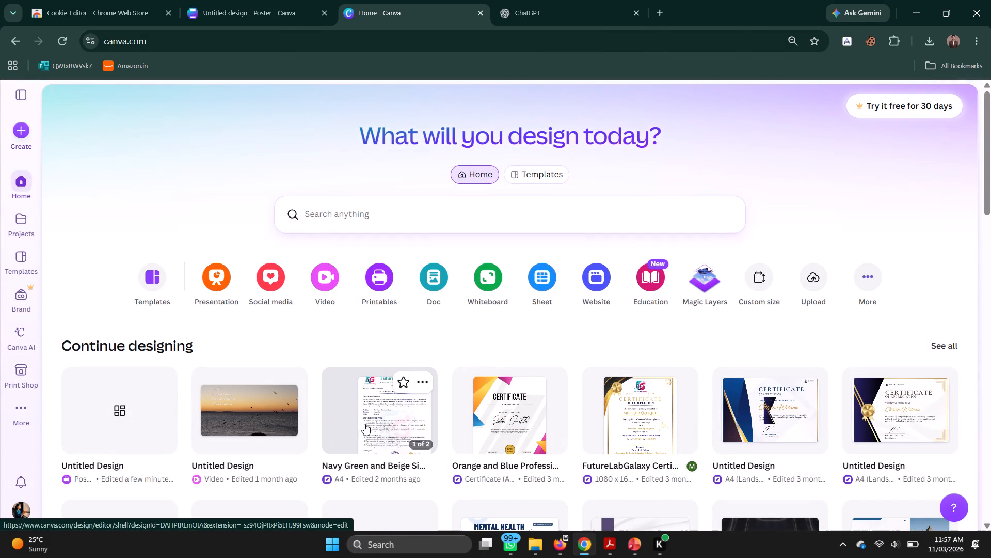
Open the Navy Green and Beige Simple Geometric Job Offer Cover Letter design from the recent designs.
scroll(364, 424, down, 4)
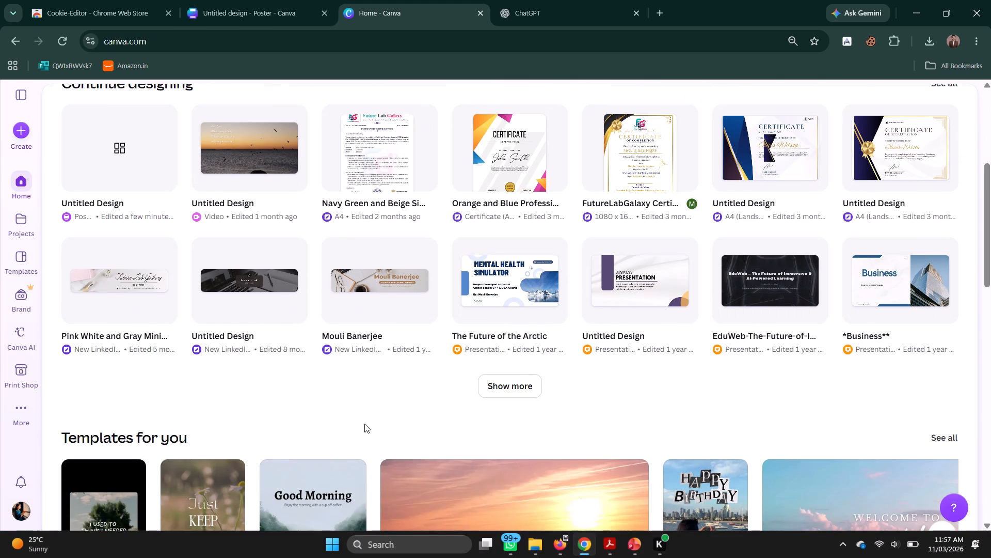
scroll(364, 424, down, 4)
scroll(354, 419, up, 5)
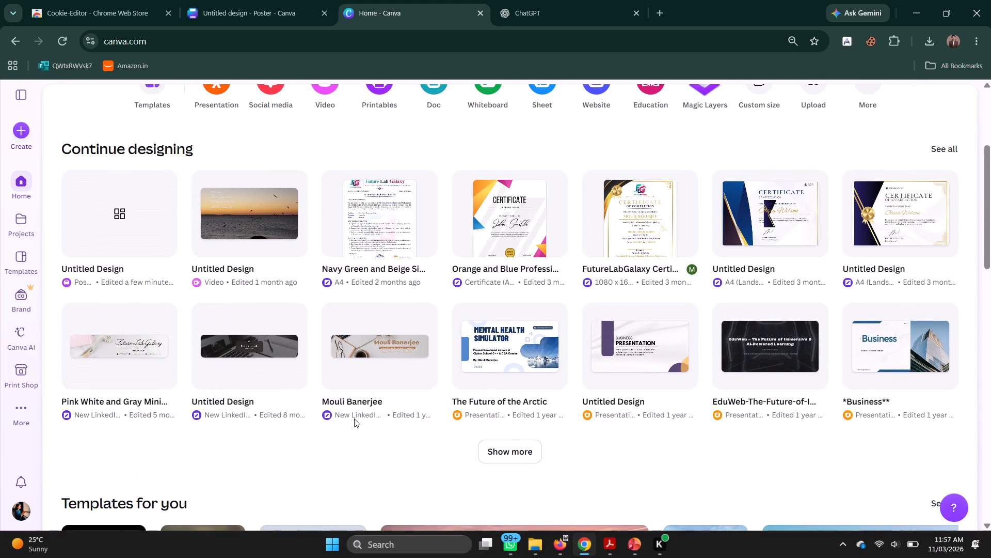
scroll(369, 311, up, 1)
click(358, 293)
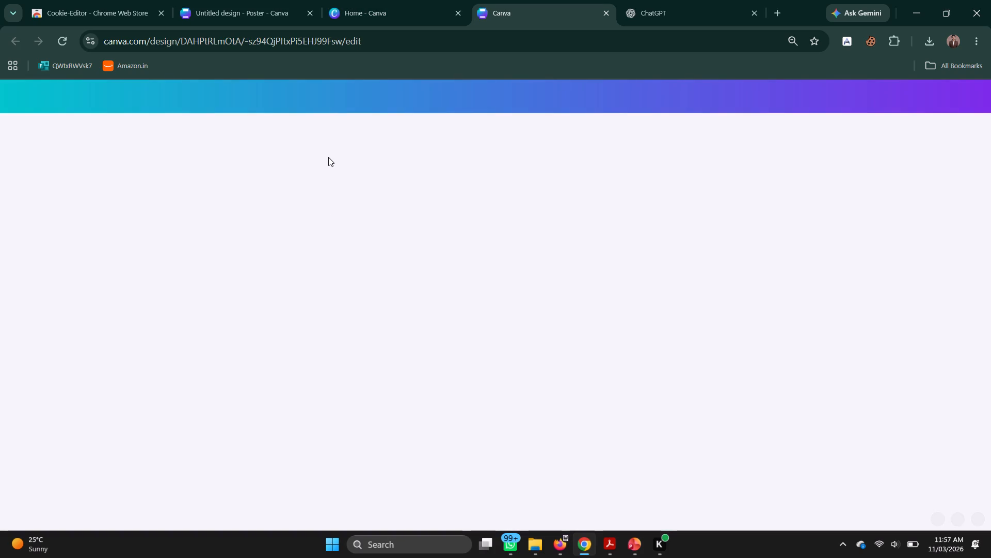
scroll(563, 247, up, 7)
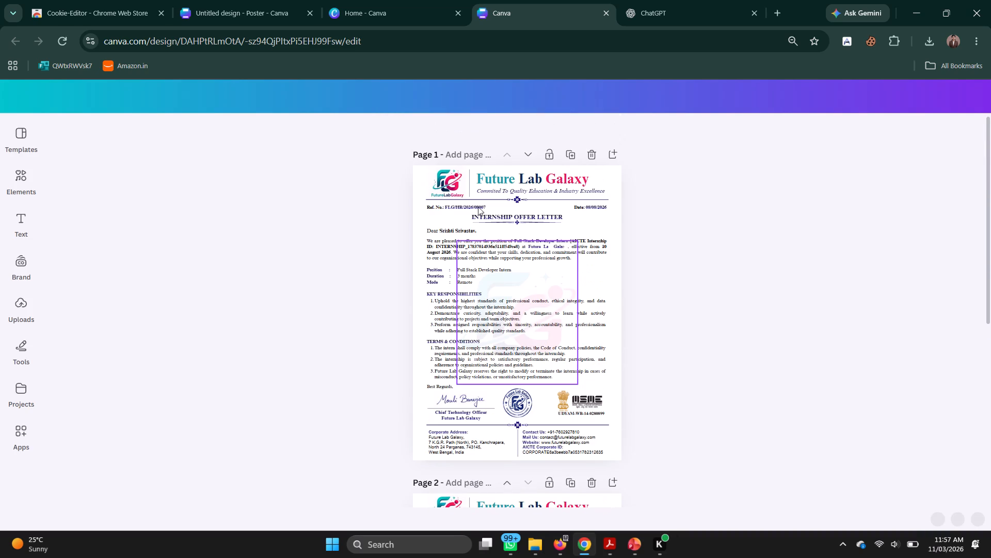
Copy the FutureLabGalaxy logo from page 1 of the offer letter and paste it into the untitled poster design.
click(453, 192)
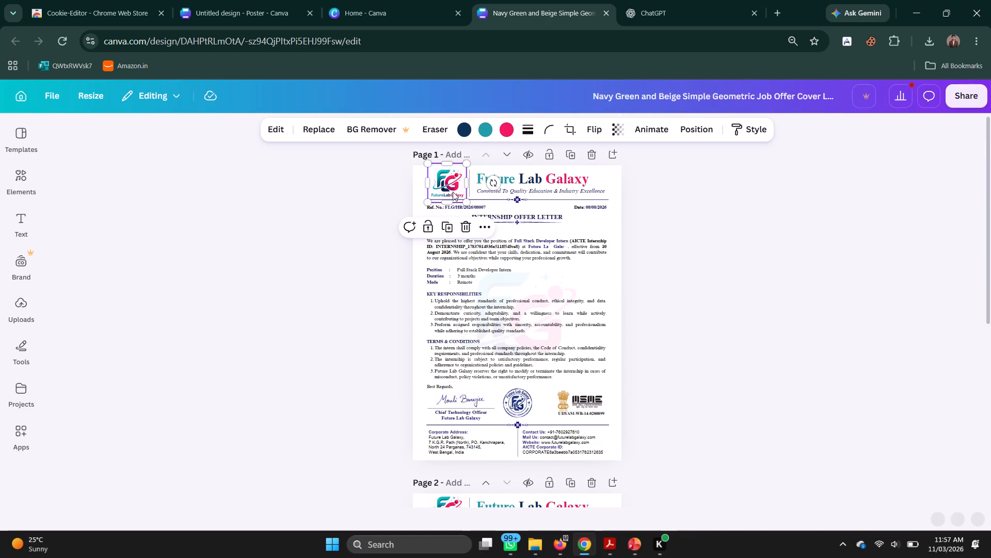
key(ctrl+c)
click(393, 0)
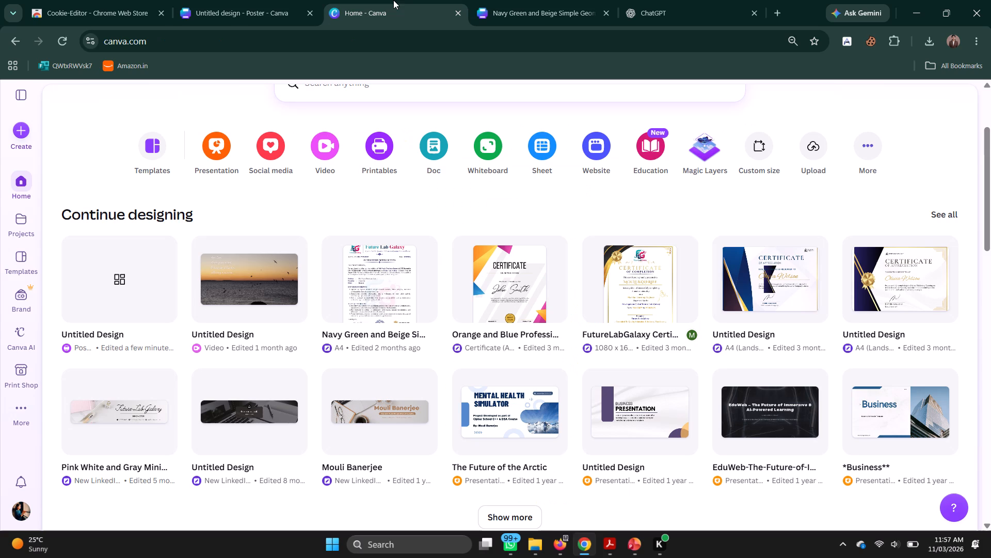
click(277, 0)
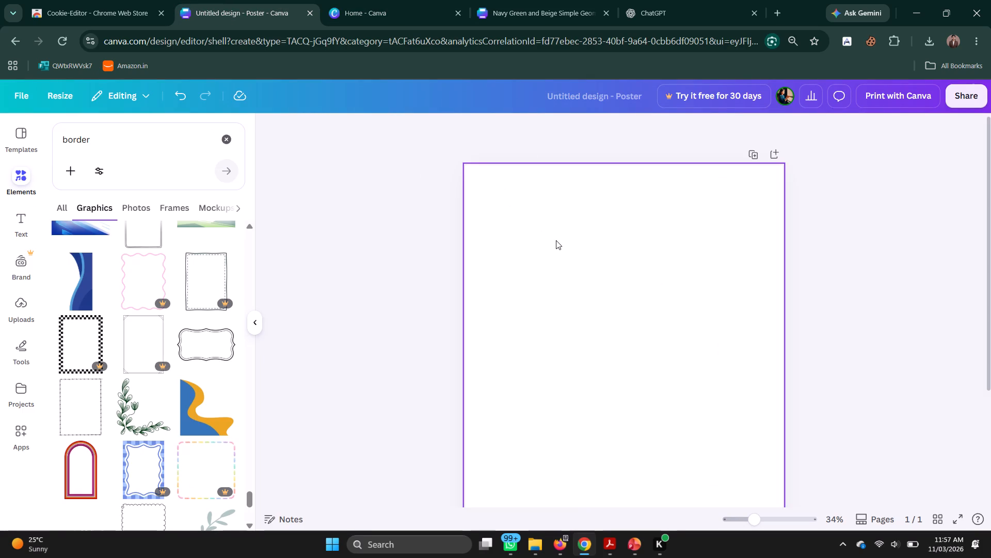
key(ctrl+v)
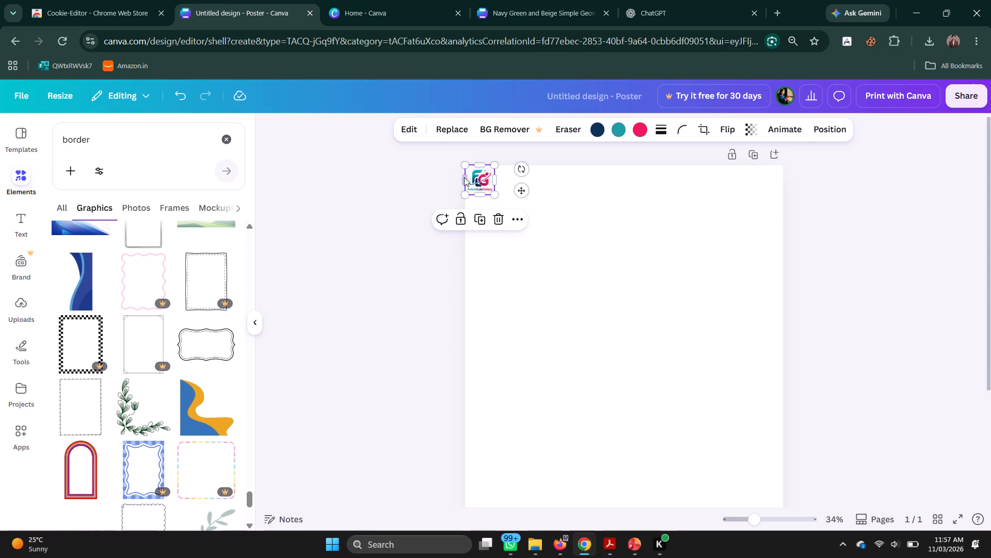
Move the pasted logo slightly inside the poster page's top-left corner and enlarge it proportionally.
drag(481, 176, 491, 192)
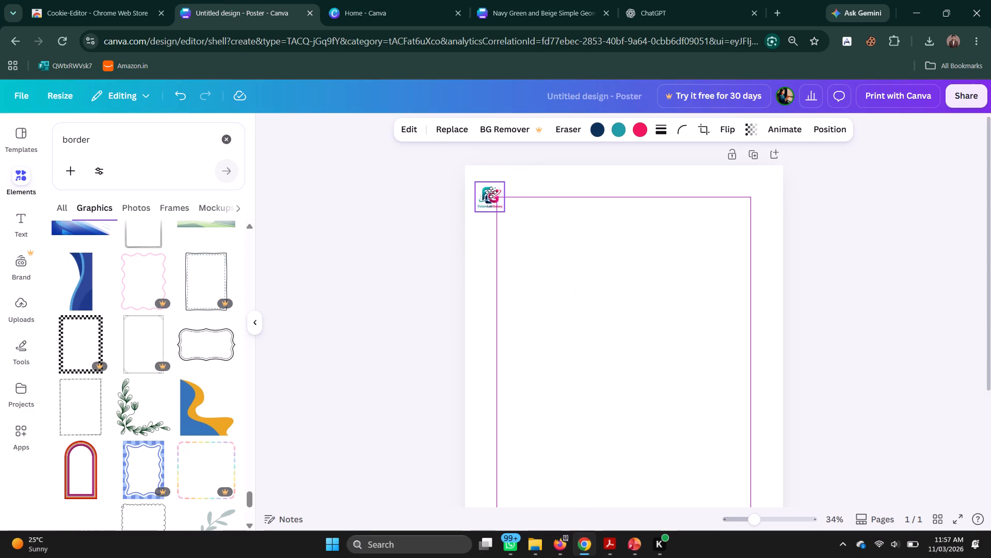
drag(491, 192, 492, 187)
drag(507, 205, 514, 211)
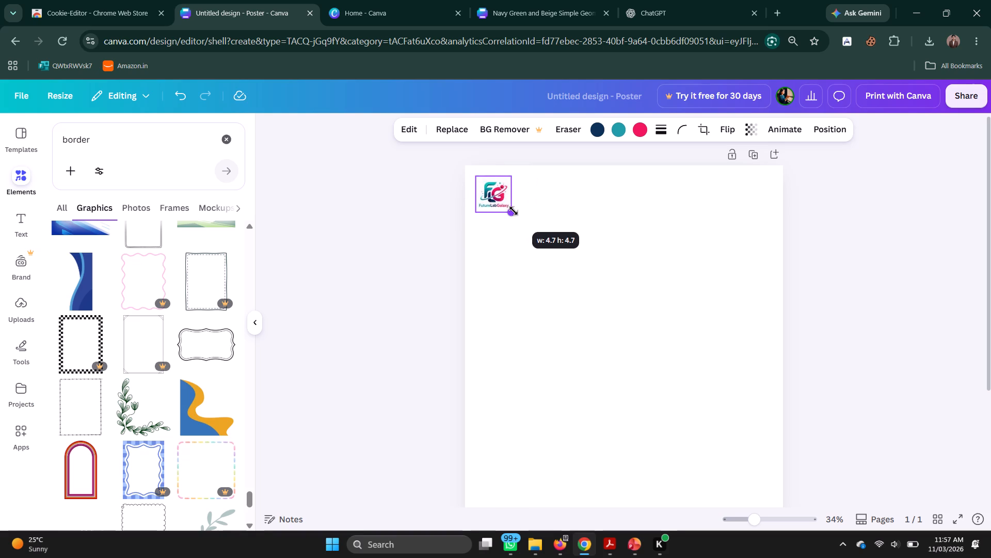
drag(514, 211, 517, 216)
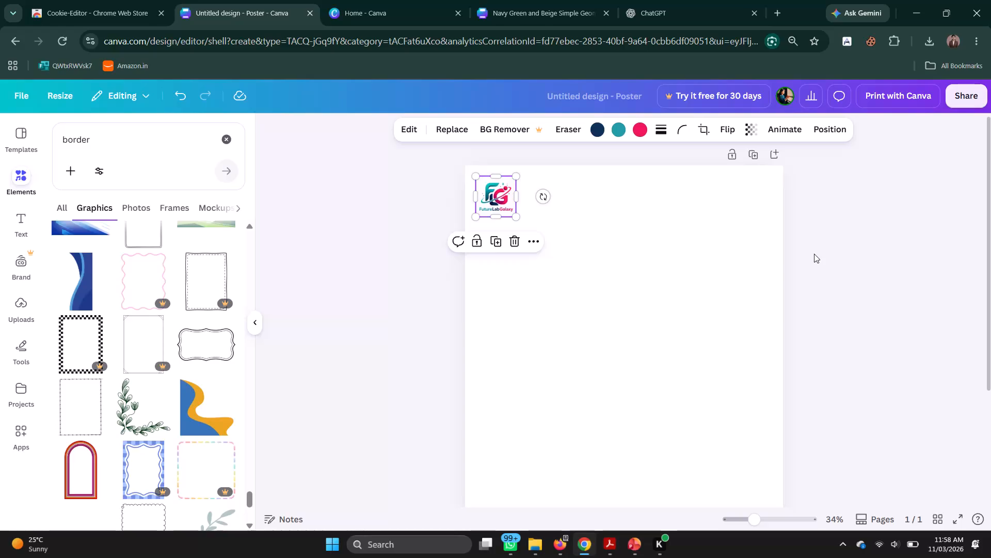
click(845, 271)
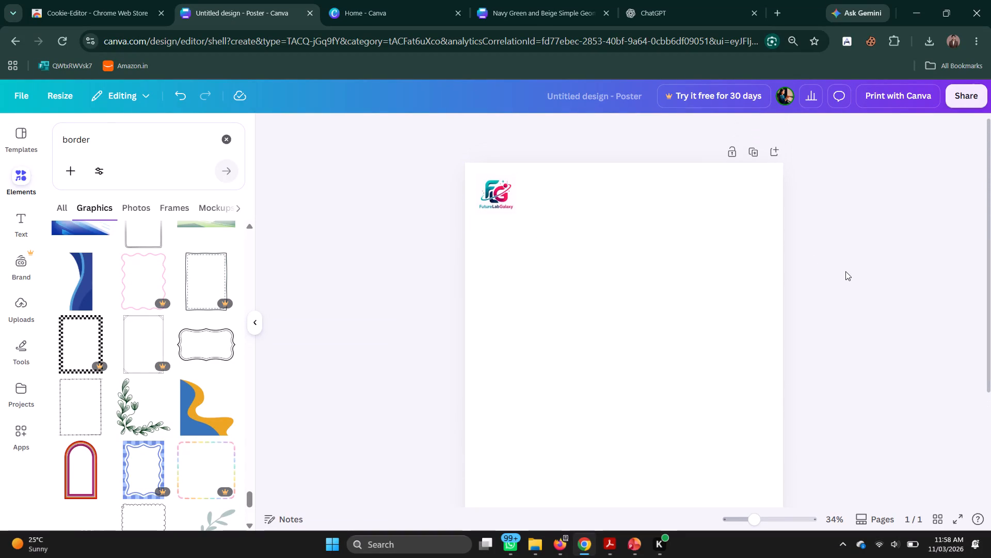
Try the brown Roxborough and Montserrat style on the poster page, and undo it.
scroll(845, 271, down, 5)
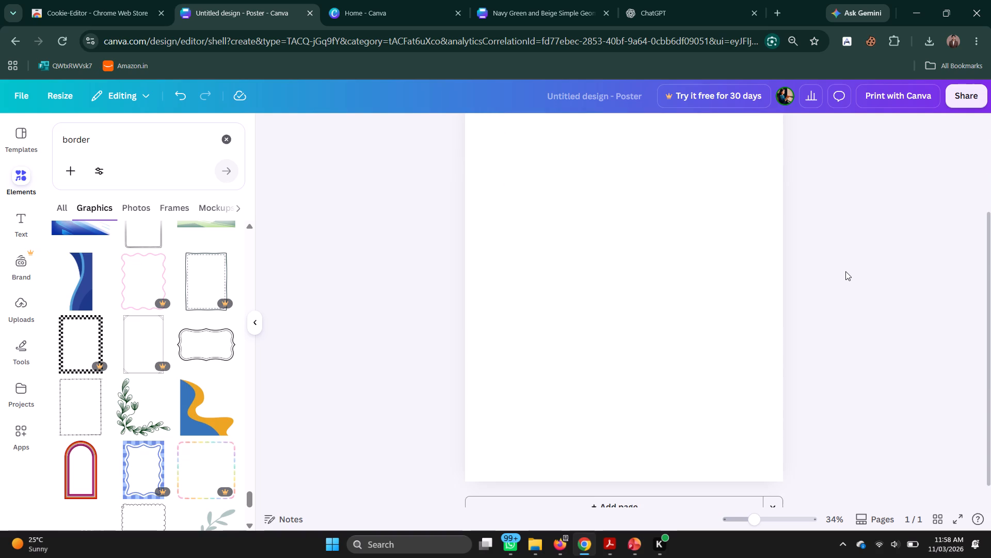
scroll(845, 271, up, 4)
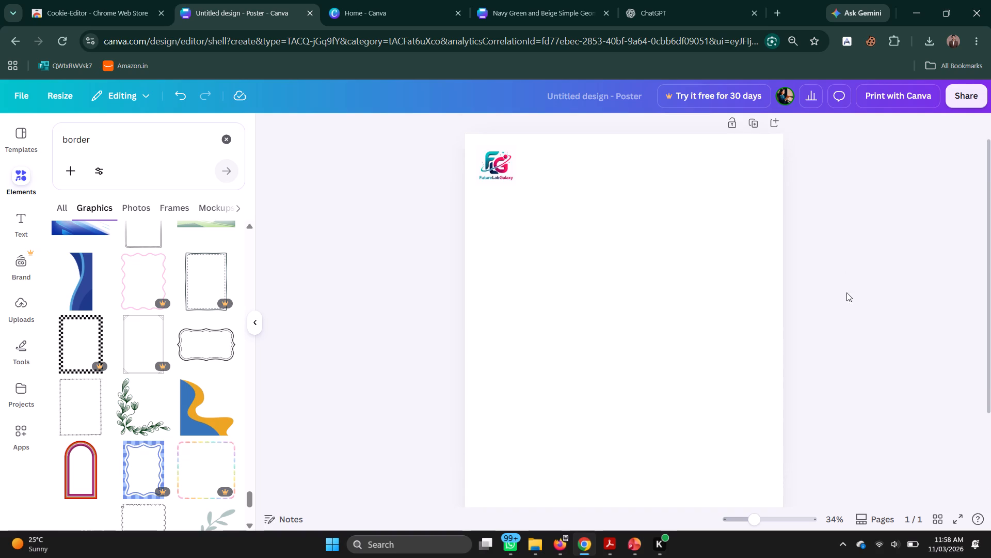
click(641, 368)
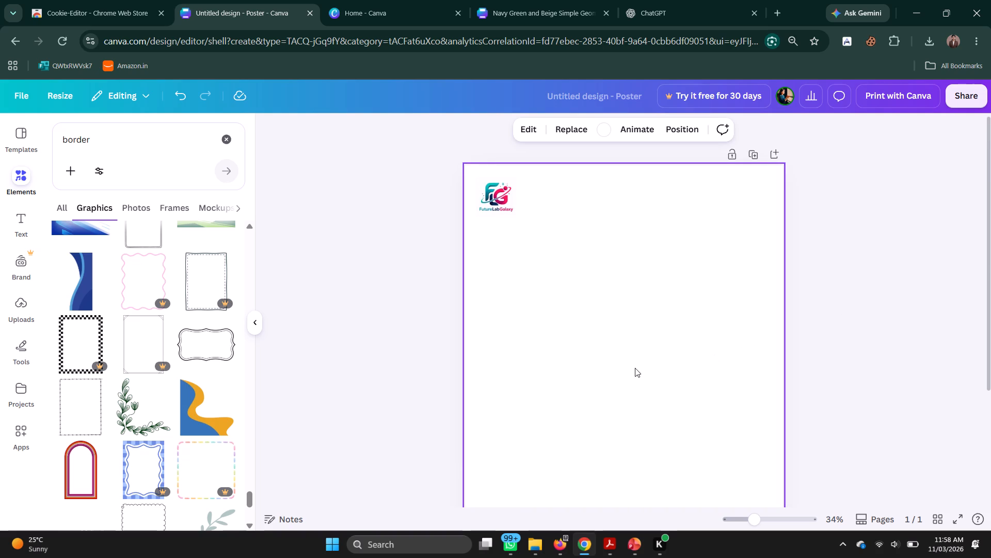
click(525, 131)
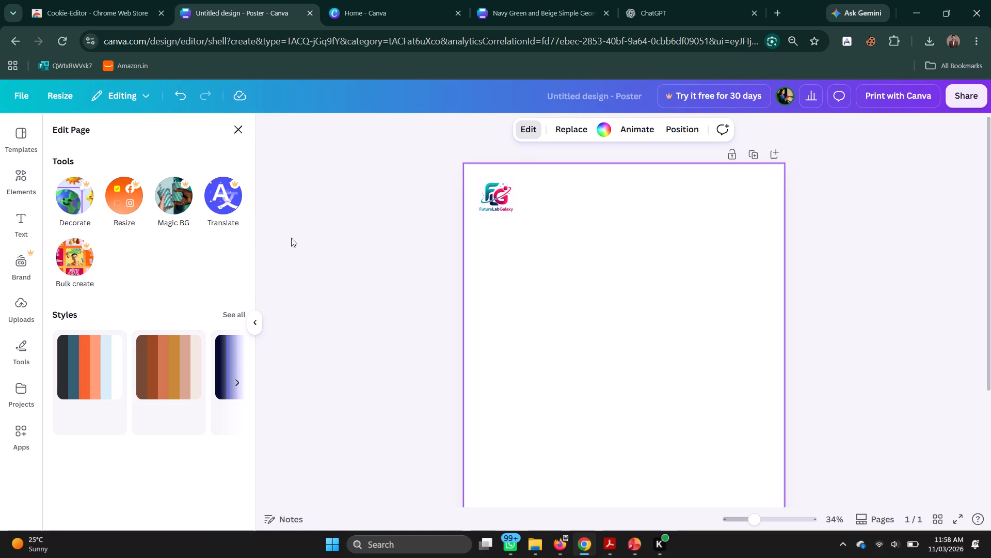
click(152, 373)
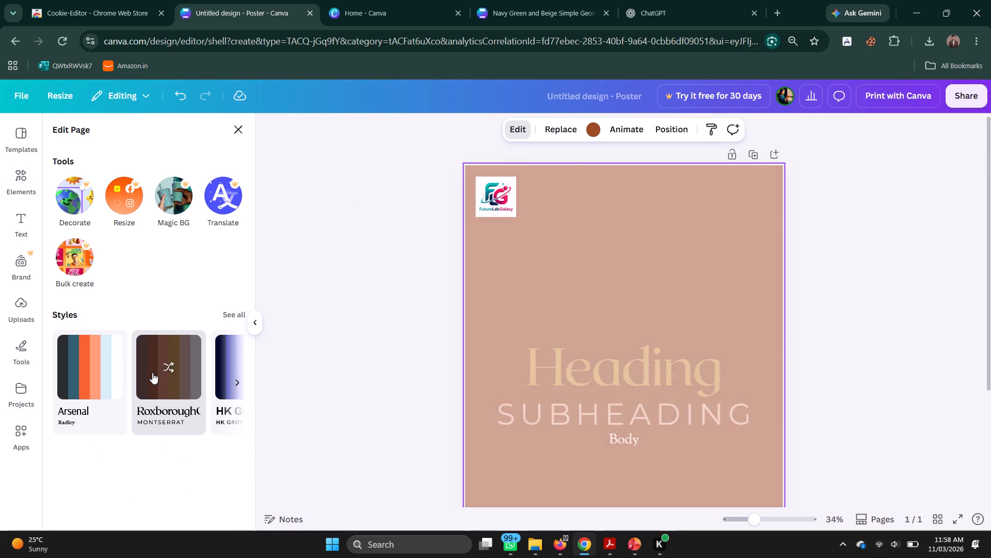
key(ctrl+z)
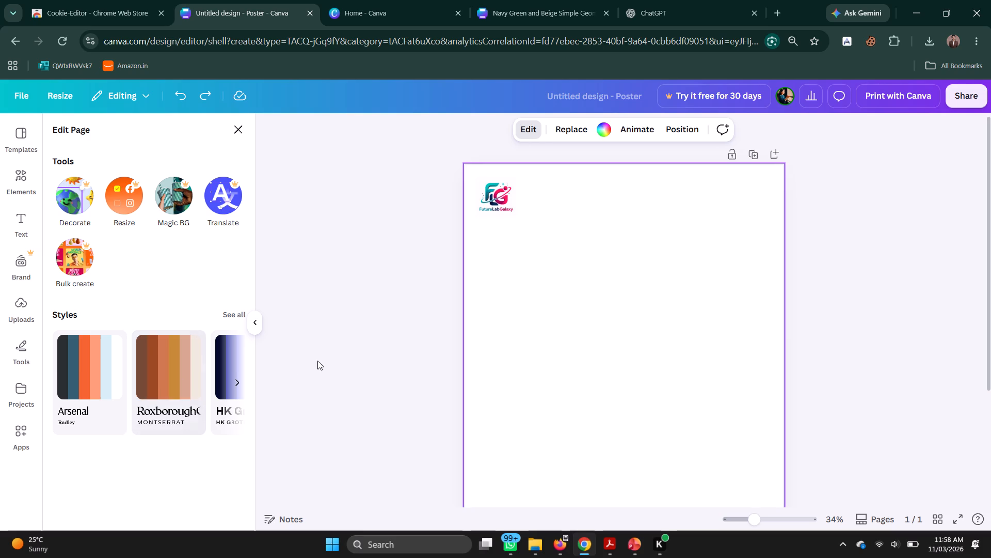
Open the job offer cover letter design again from Canva's recent designs and copy its first page.
scroll(873, 233, down, 5)
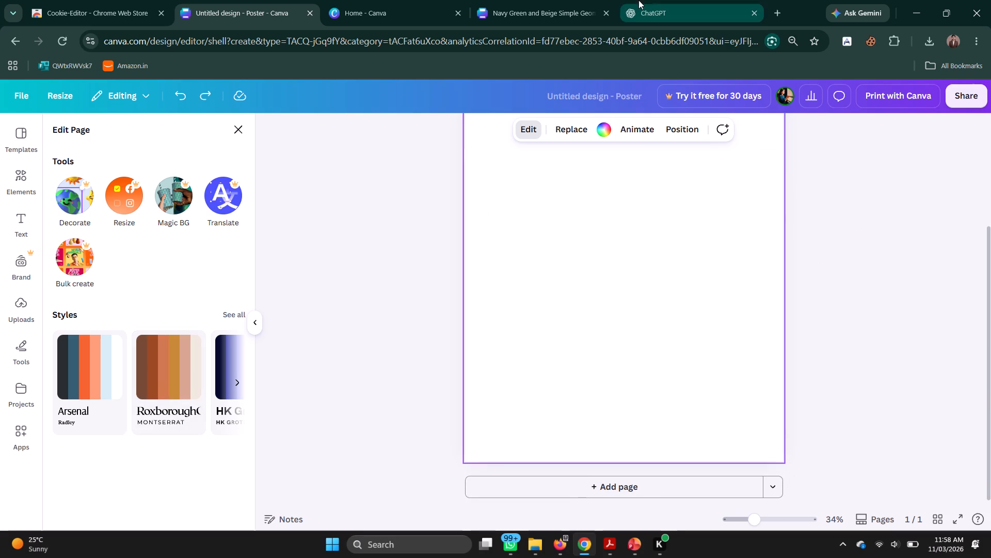
click(415, 0)
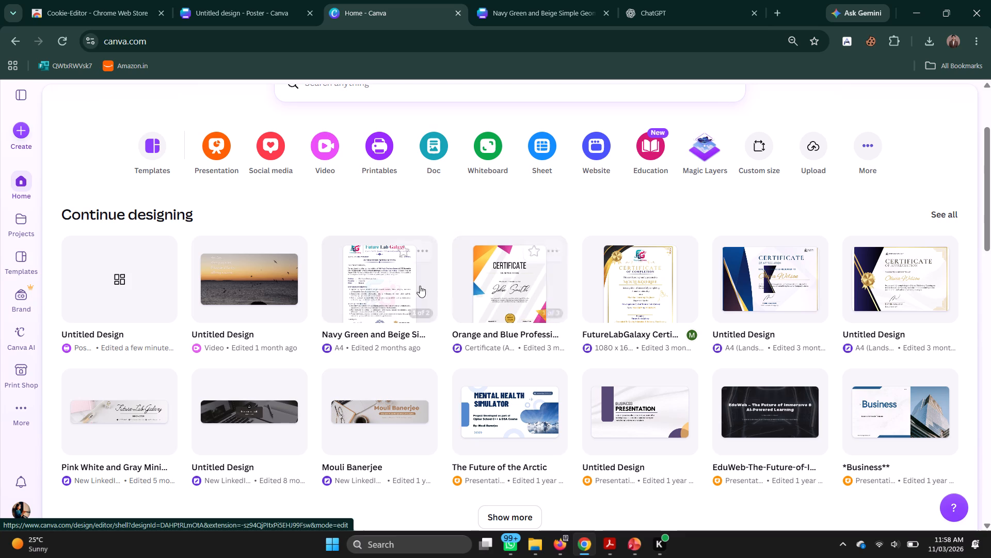
click(395, 289)
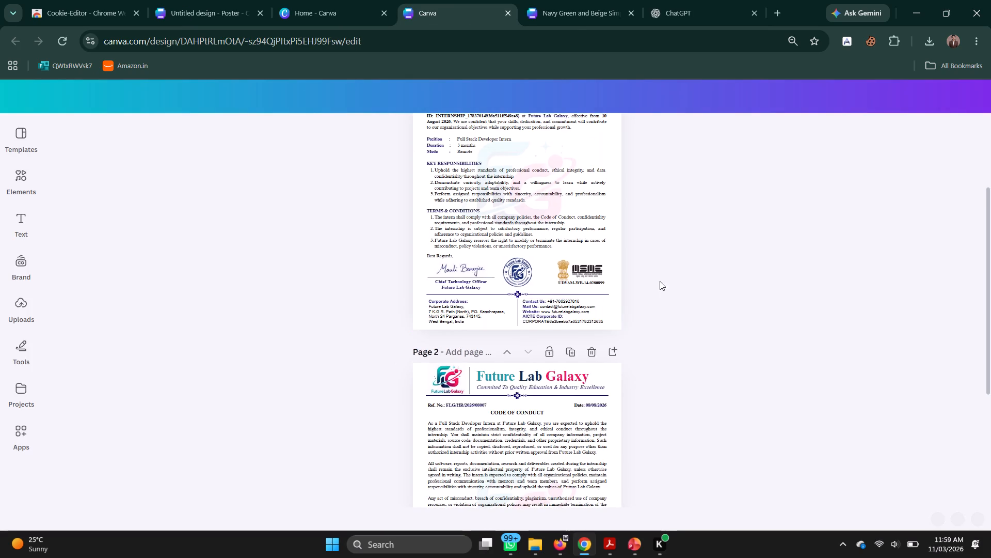
scroll(666, 274, up, 4)
click(605, 283)
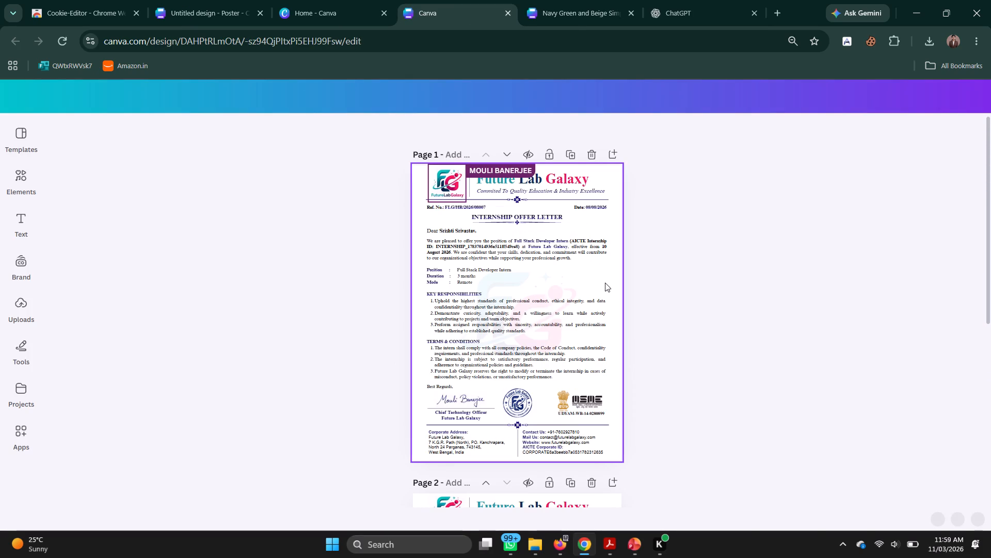
key(ctrl+c)
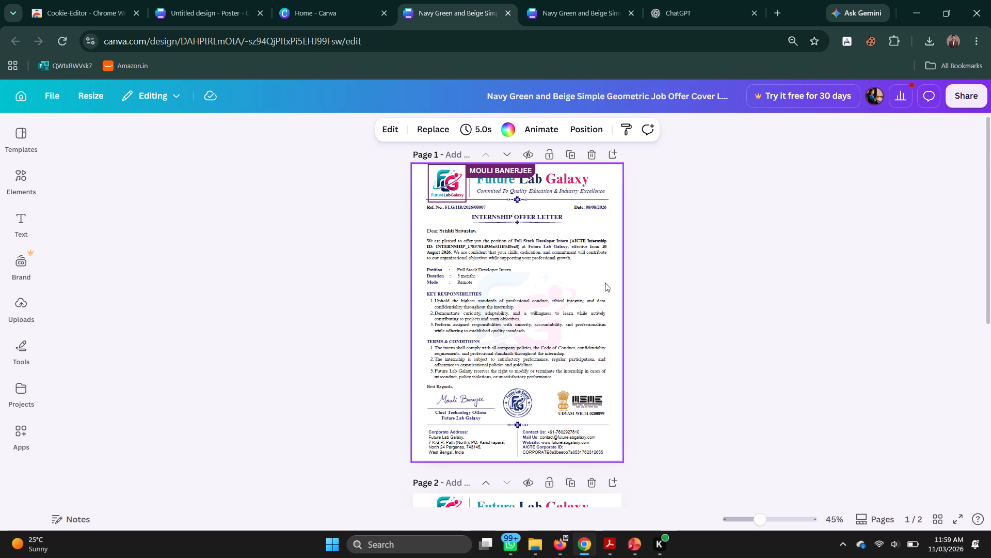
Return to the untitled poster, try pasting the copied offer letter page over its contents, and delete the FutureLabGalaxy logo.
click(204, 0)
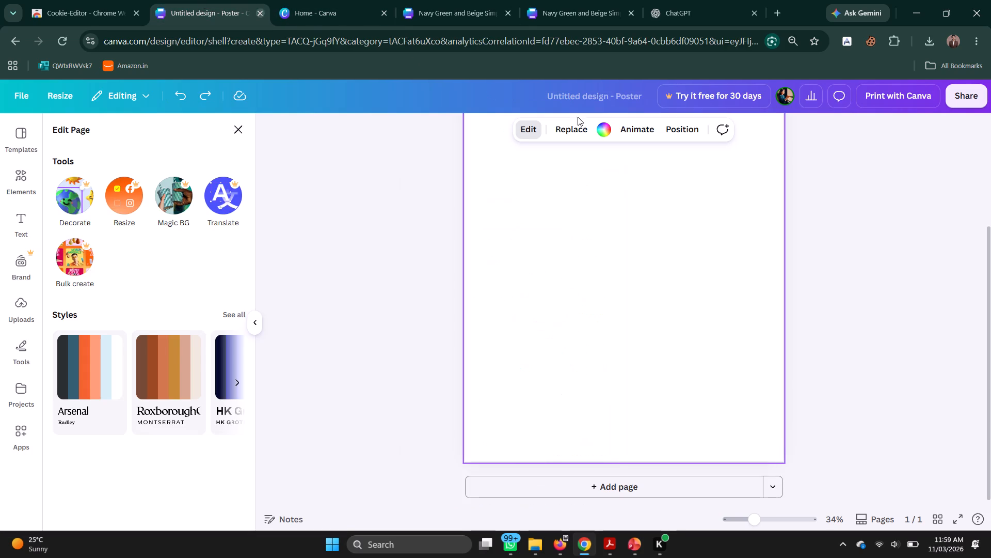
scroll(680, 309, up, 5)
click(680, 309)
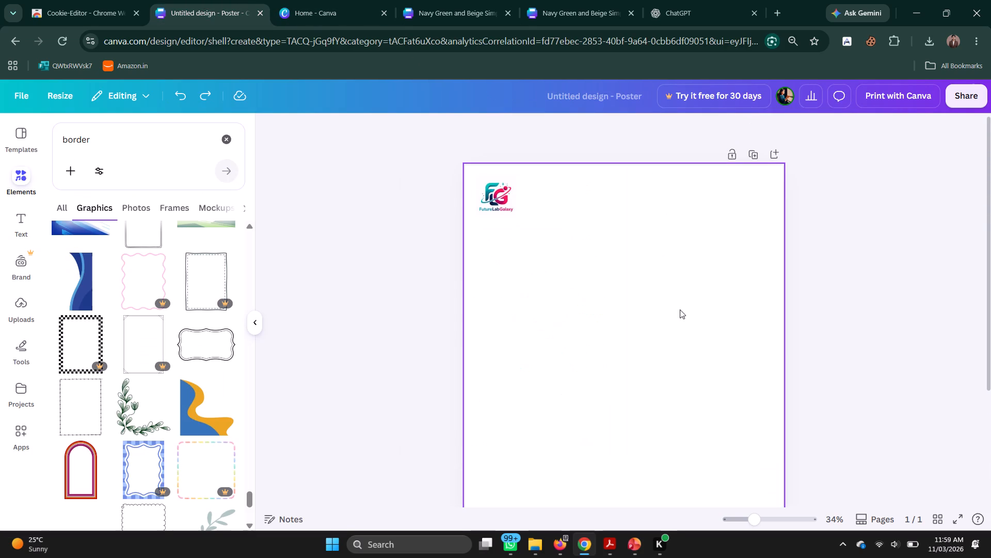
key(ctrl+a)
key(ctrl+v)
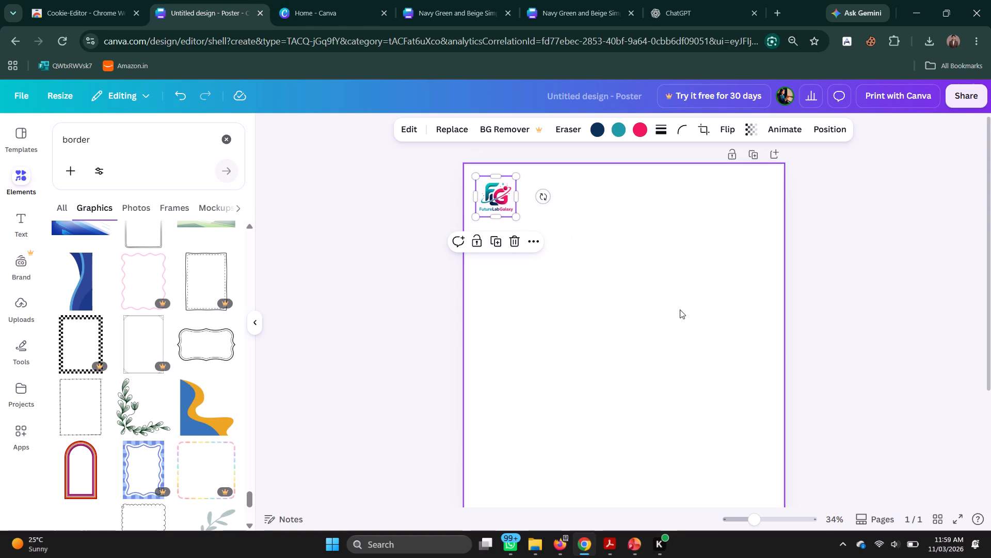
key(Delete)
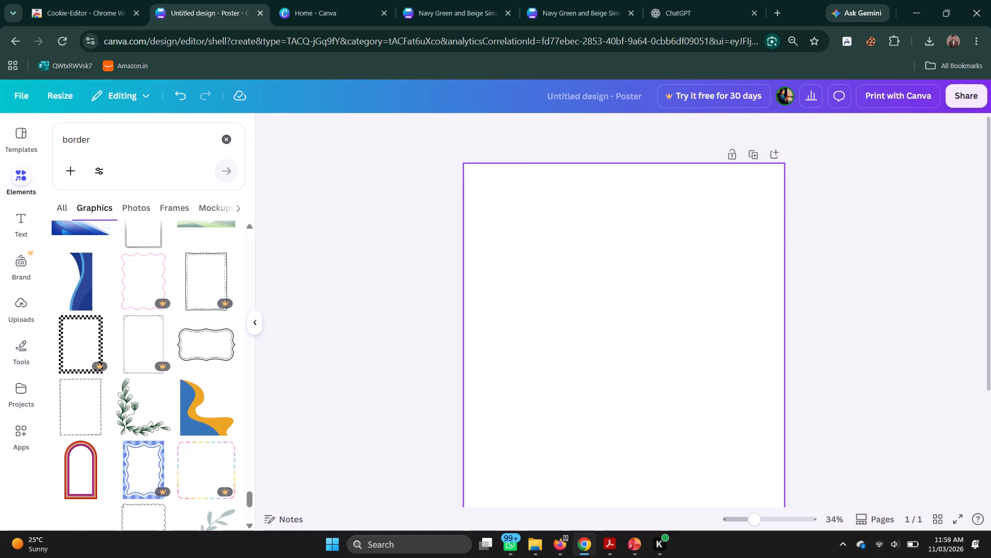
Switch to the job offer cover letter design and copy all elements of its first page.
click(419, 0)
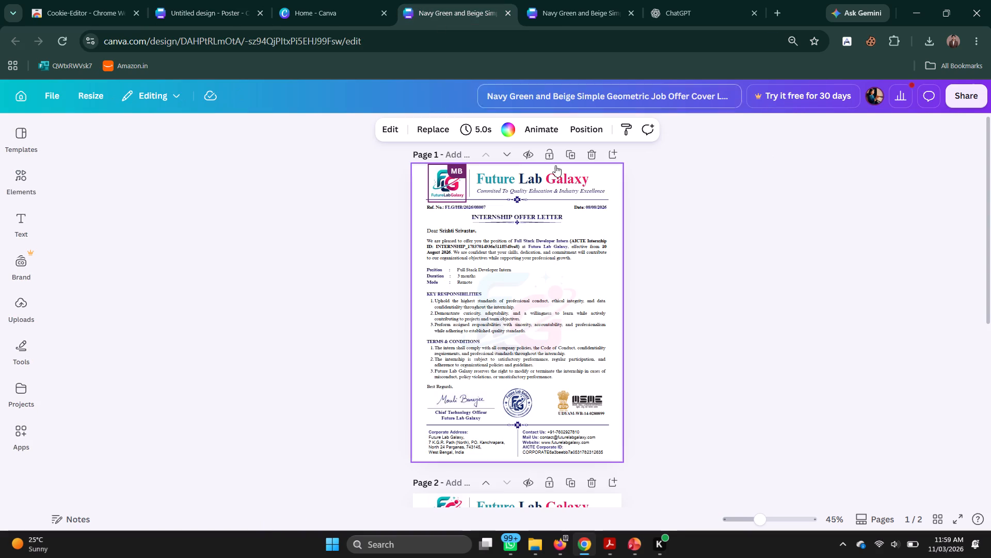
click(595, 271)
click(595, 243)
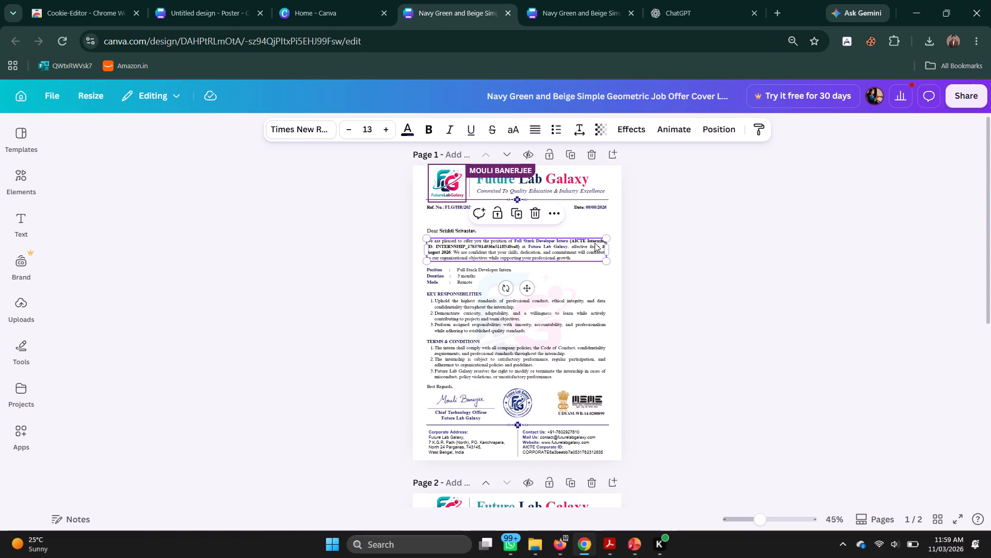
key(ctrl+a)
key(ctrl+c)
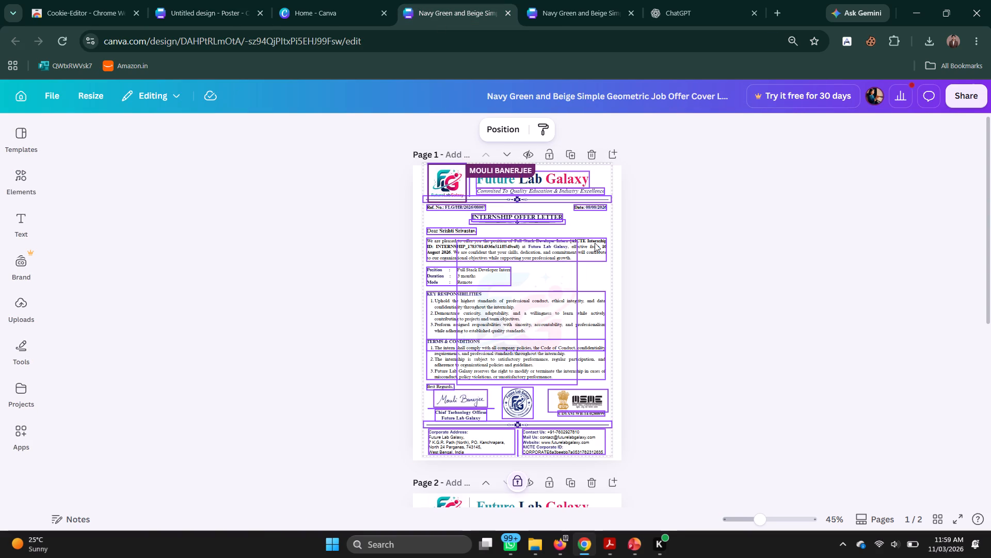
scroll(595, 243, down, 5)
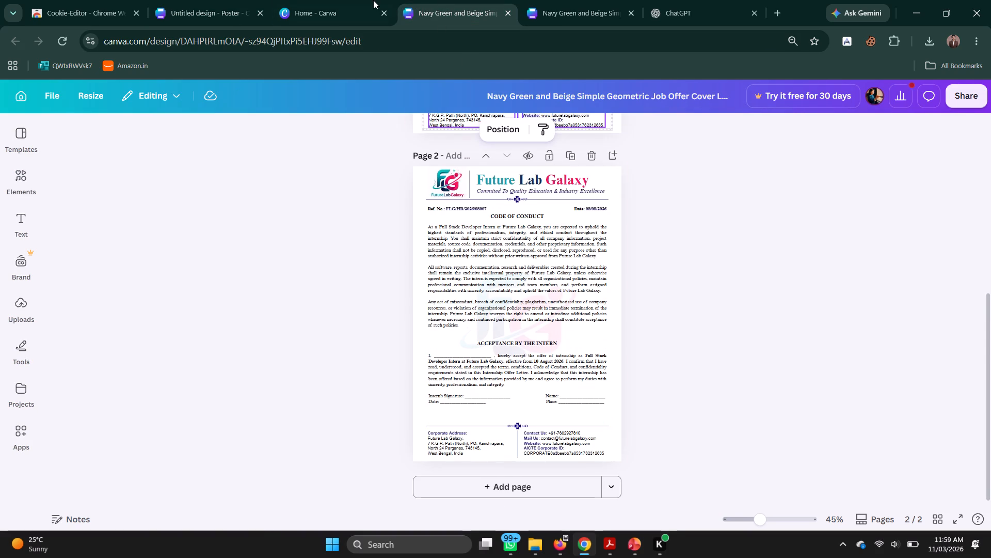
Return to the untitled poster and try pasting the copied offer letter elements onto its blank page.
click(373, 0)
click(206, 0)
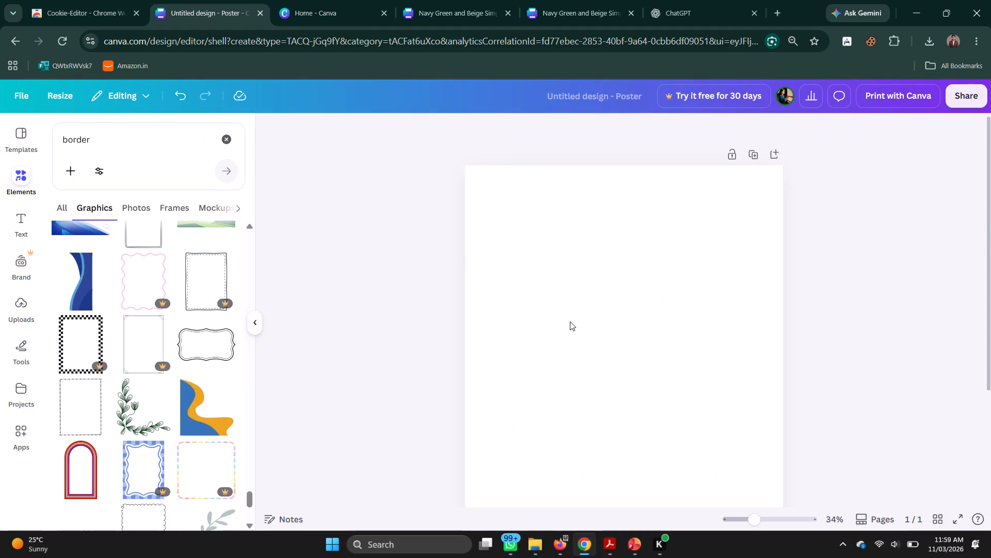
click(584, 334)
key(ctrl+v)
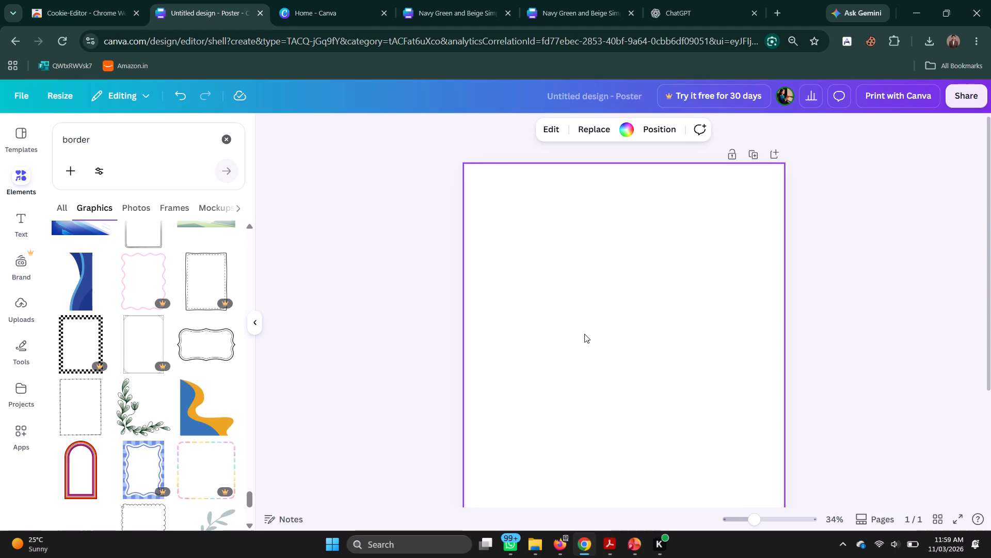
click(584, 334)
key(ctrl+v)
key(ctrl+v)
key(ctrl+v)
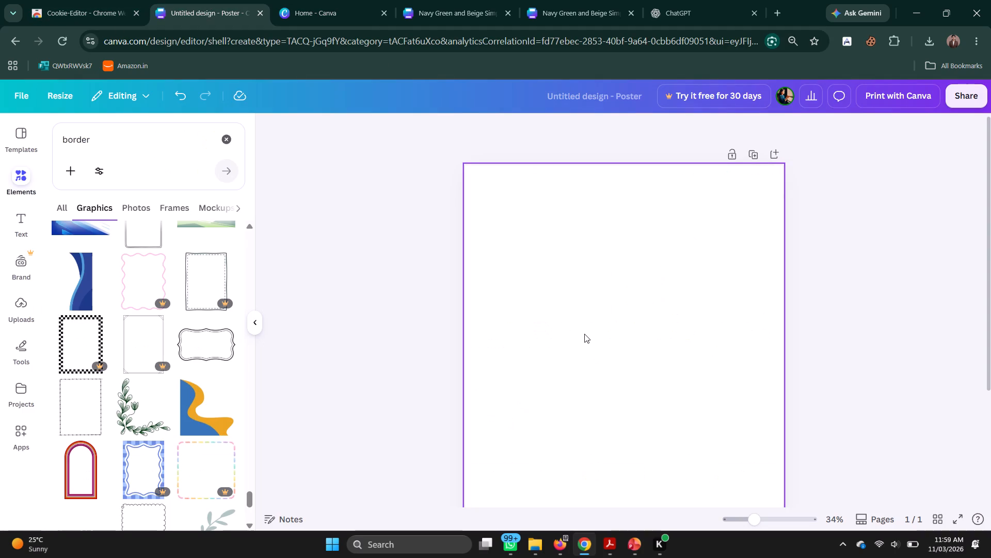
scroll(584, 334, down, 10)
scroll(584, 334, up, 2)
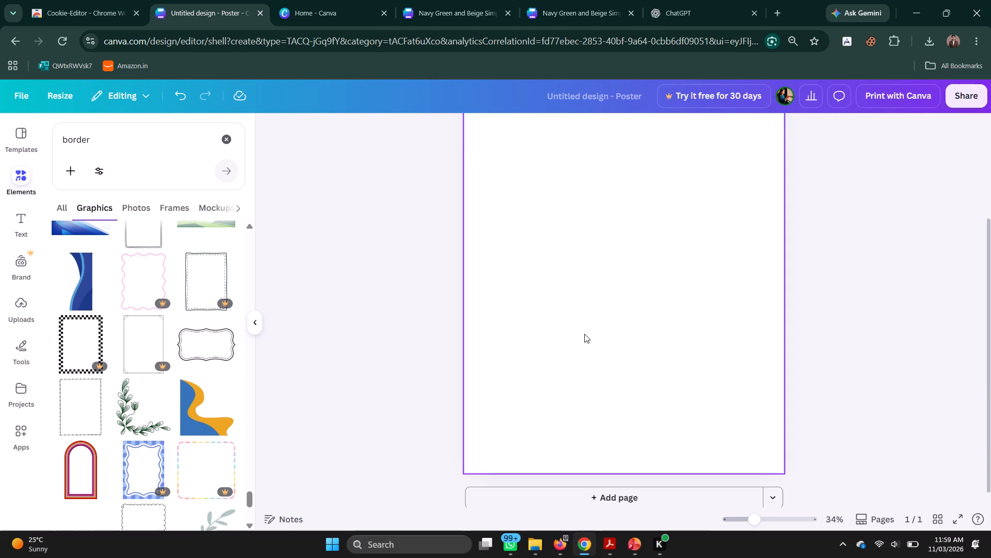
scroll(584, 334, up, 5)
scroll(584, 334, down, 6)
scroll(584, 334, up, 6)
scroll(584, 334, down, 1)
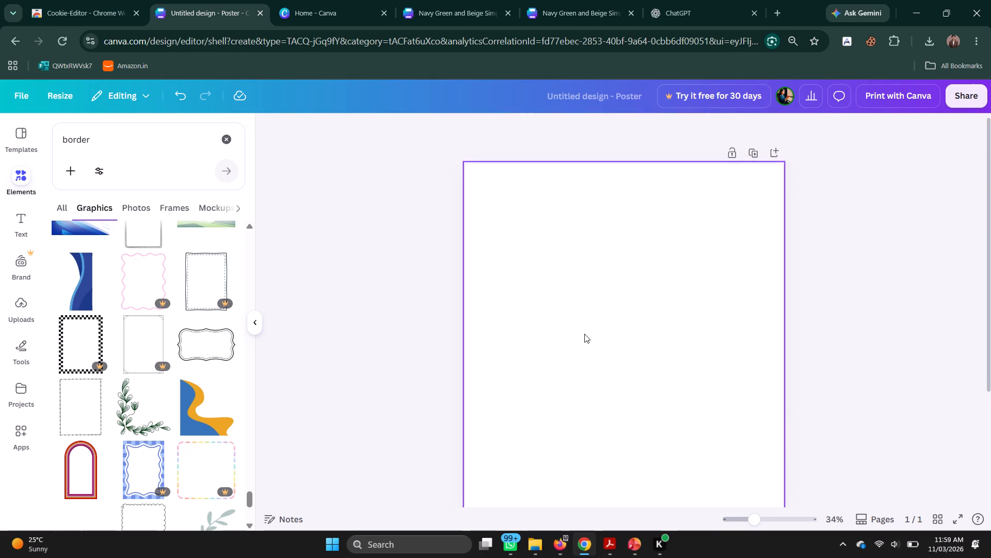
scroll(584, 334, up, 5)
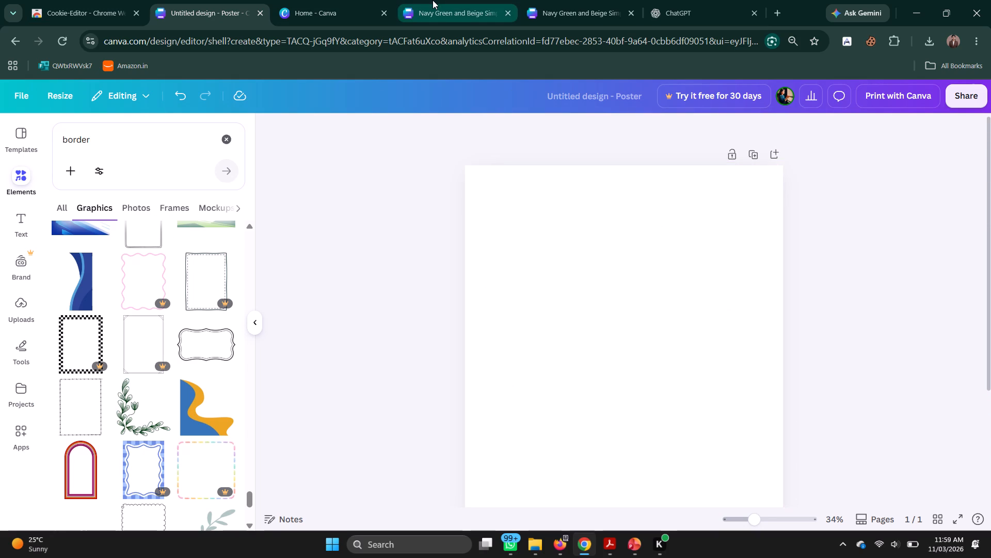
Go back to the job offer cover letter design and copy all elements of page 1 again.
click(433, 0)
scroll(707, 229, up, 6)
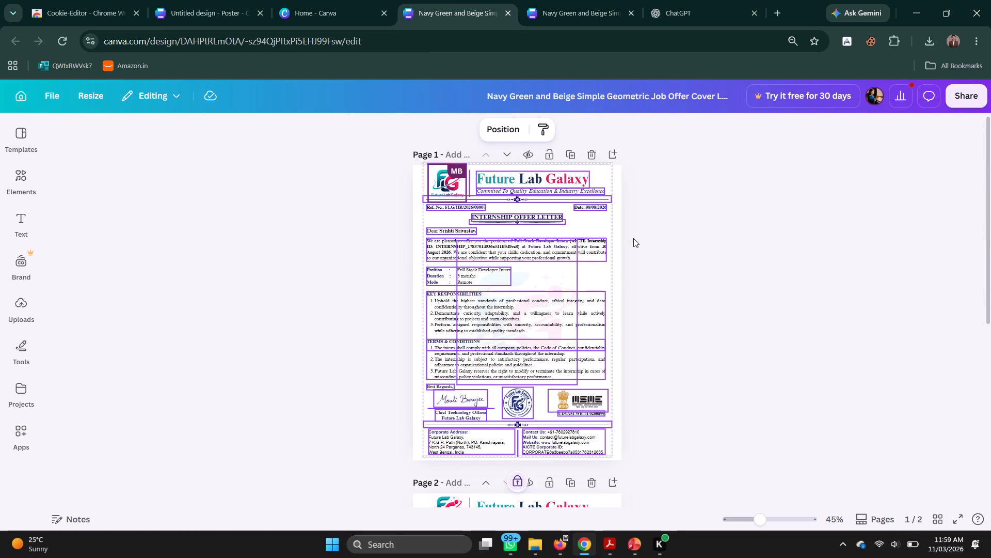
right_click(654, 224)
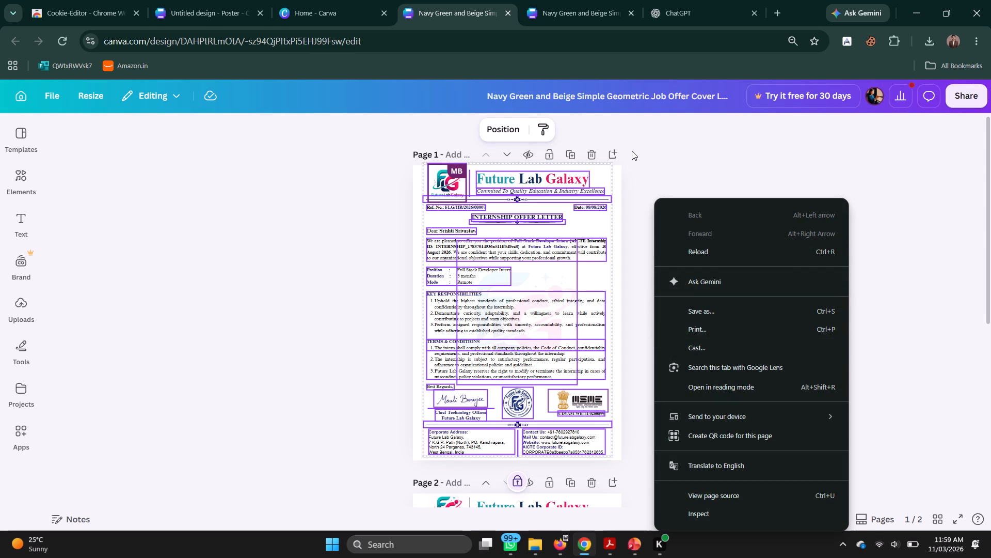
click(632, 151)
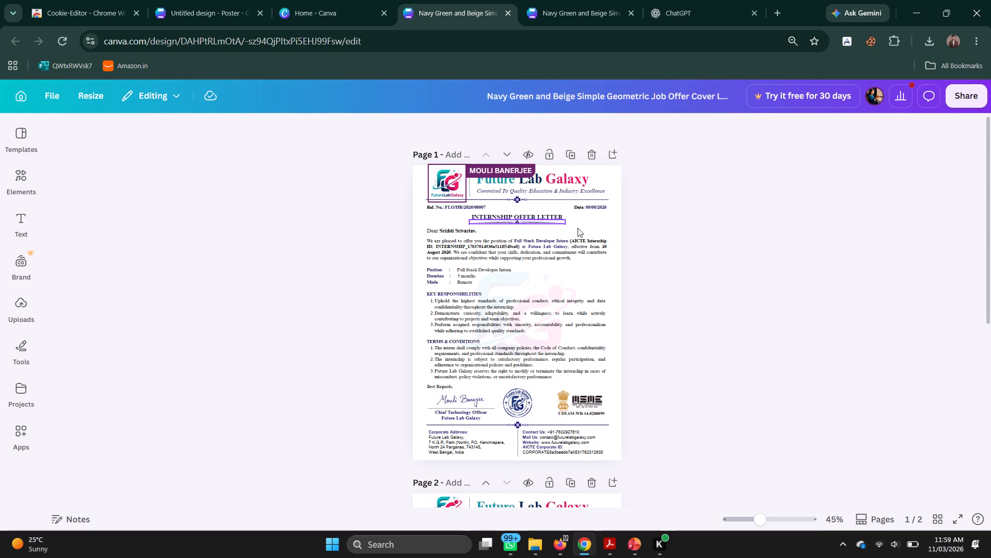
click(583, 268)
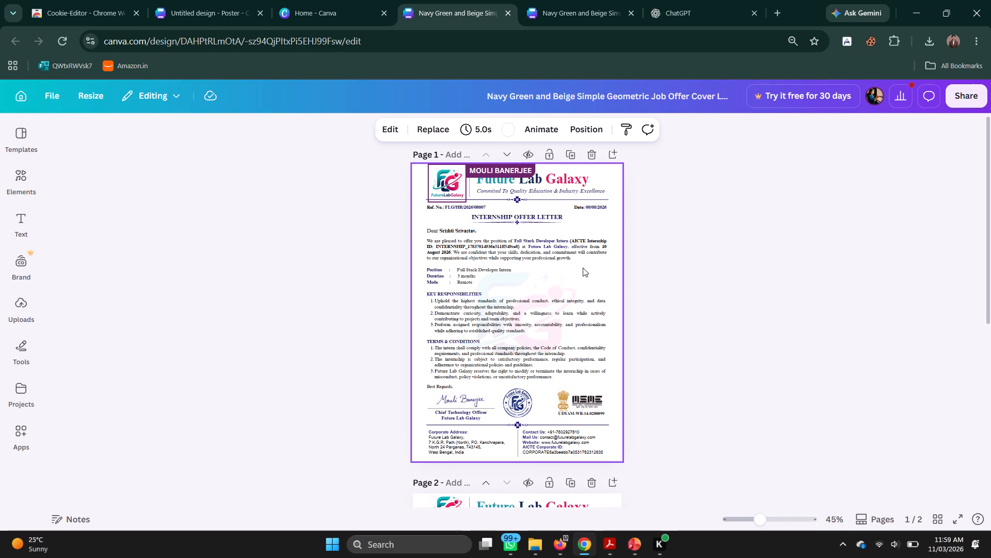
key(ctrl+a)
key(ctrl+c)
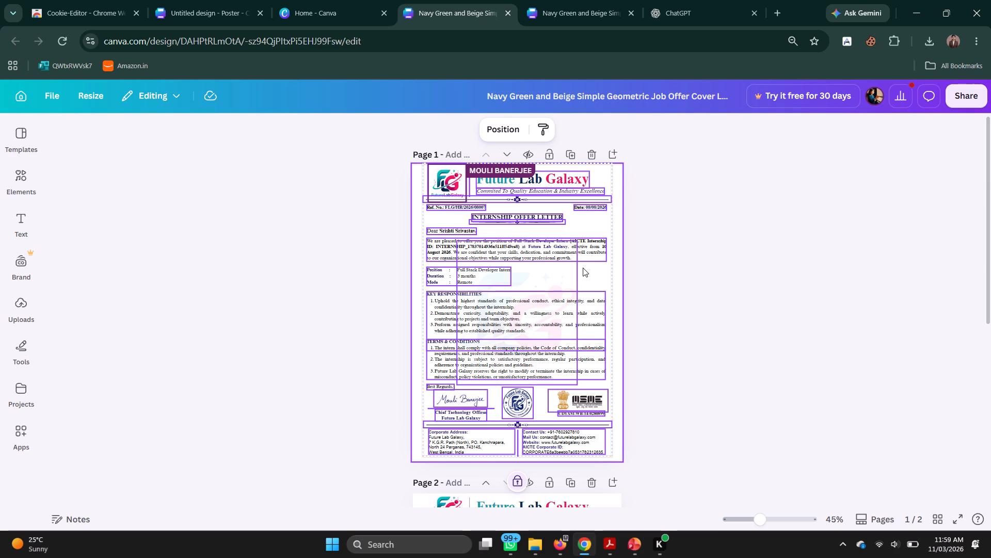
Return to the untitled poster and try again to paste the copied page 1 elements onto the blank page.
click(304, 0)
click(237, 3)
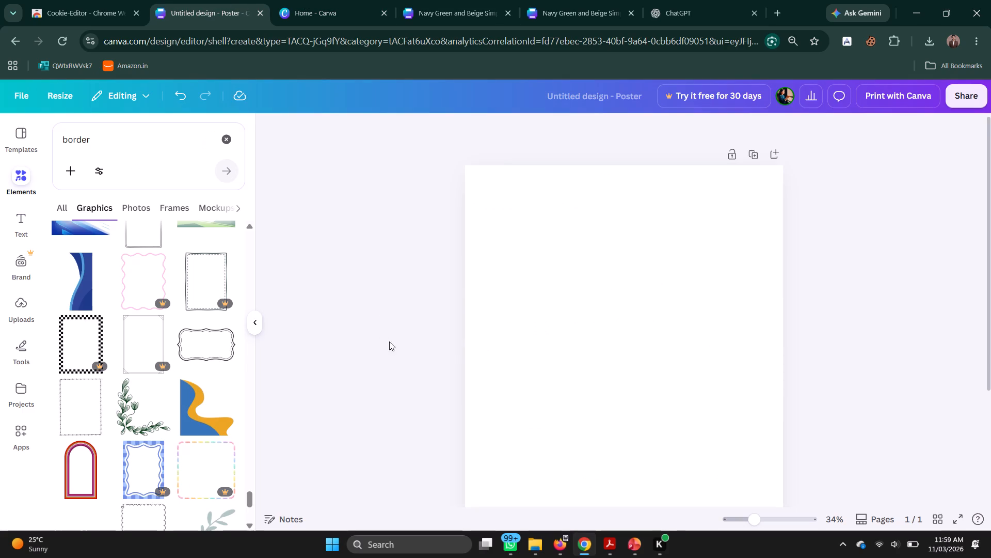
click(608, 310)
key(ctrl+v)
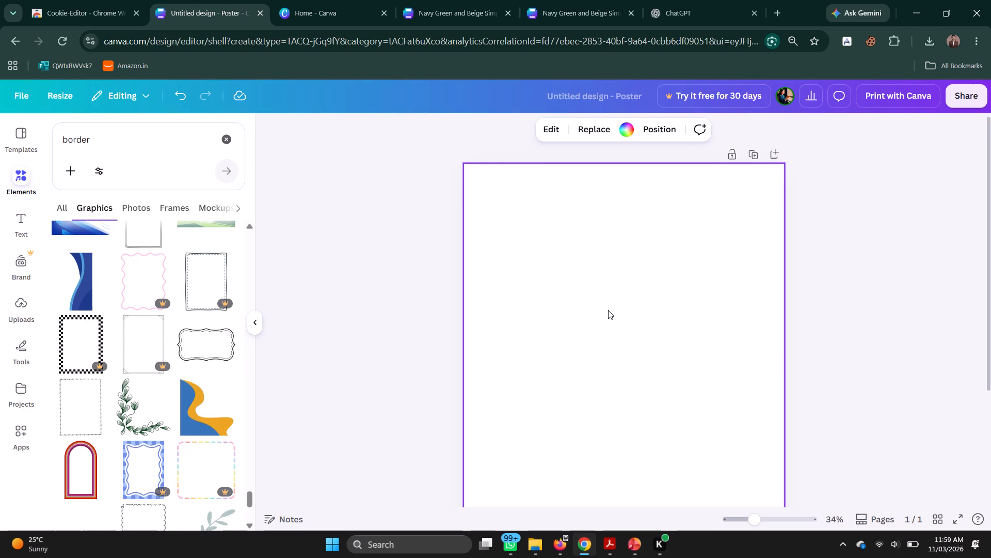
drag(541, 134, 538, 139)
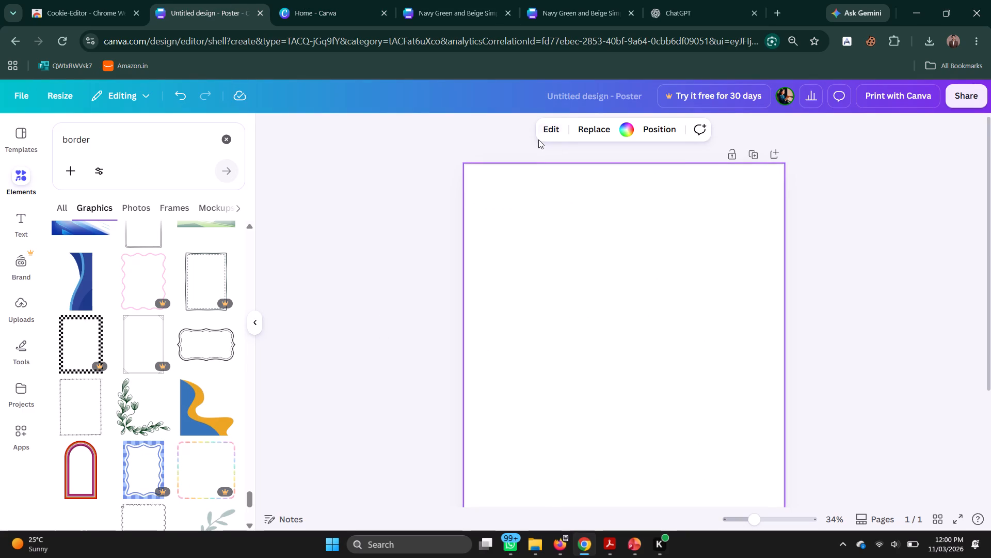
Clear the "border" search from the poster's element library.
click(231, 137)
click(319, 207)
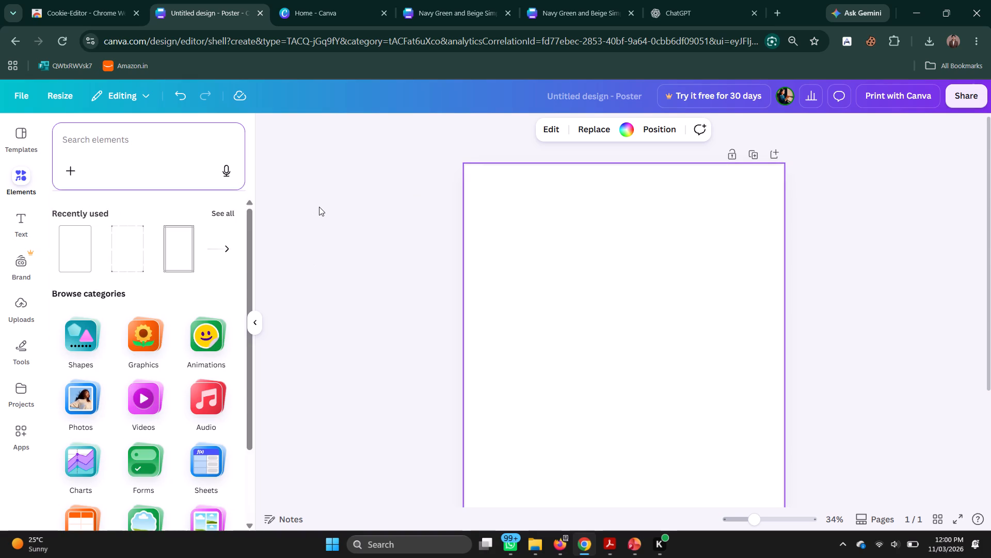
Return to the job offer cover letter design and examine which page 1 elements, such as the logo, heading and watermark, can be selected.
click(459, 0)
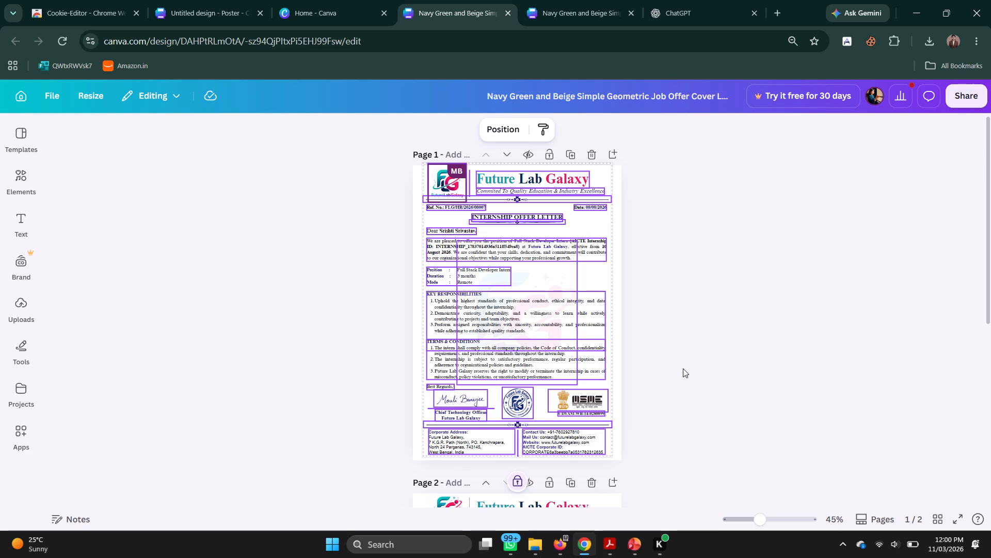
click(683, 368)
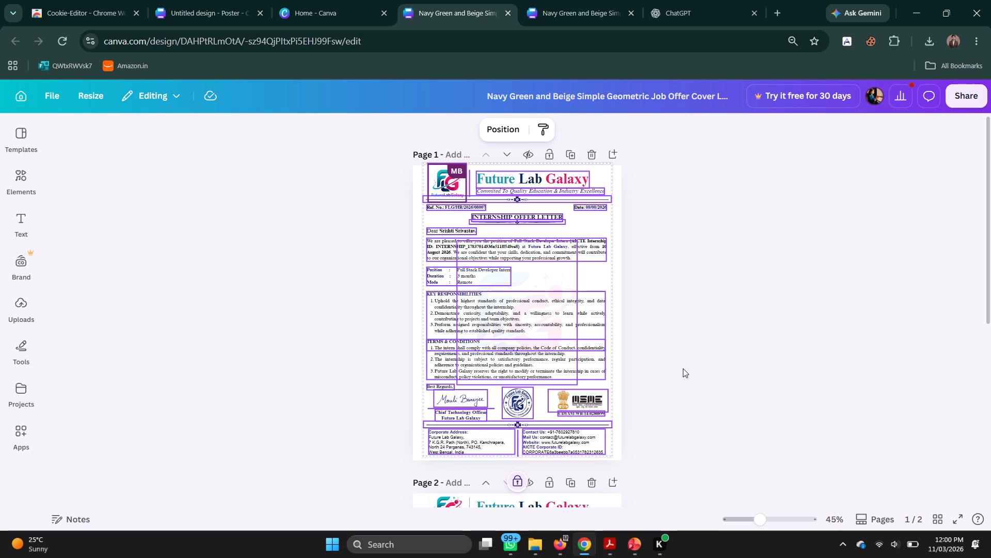
click(683, 368)
click(583, 343)
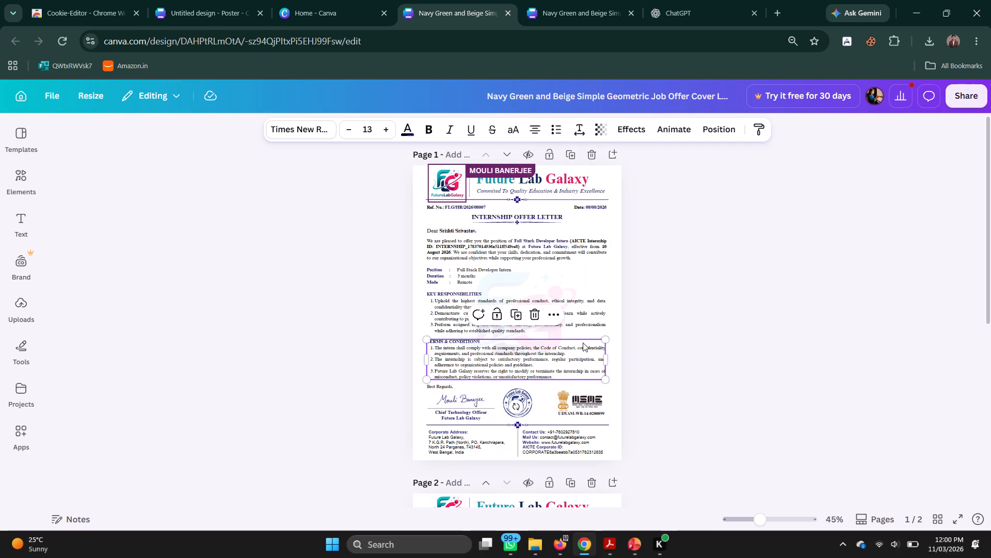
click(554, 282)
click(507, 169)
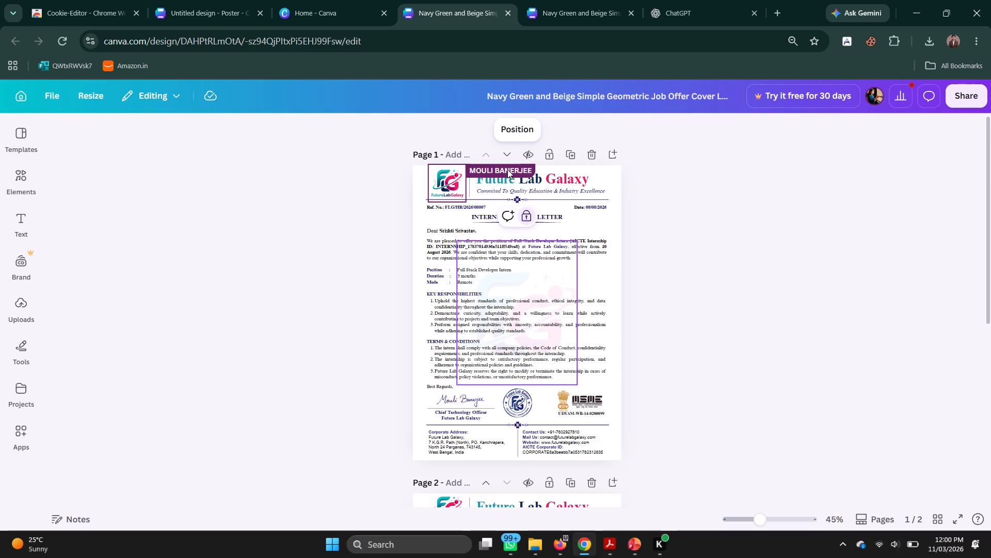
click(460, 175)
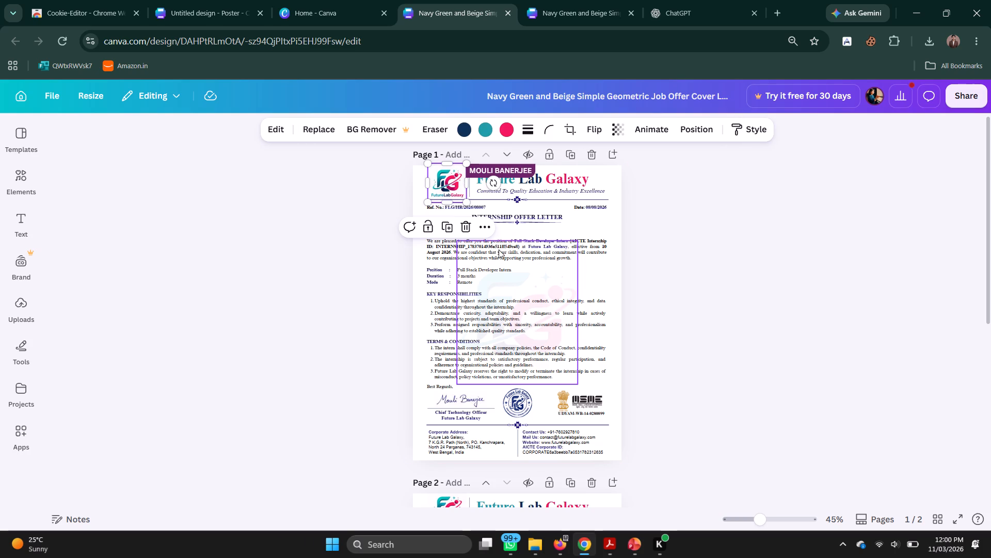
click(499, 250)
click(566, 180)
click(748, 282)
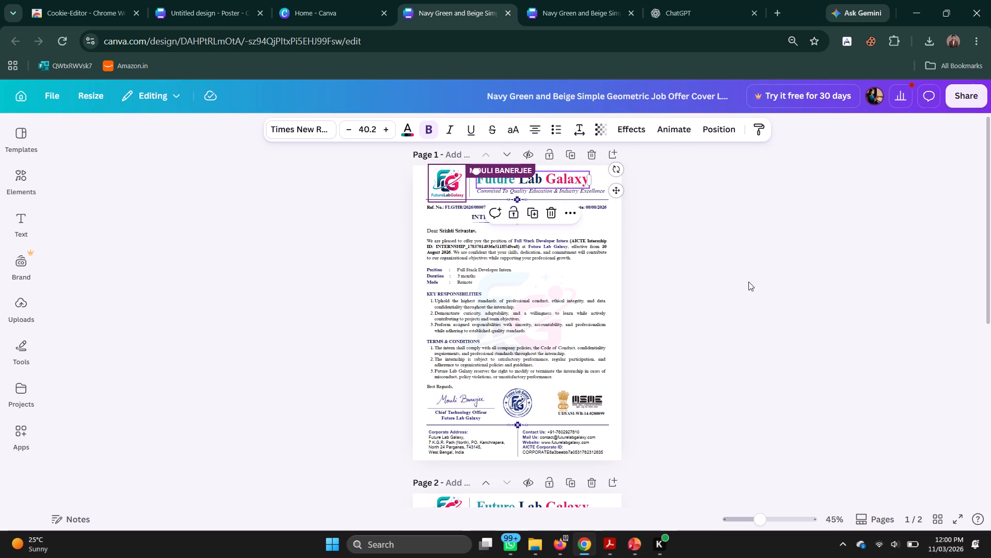
Reload the job offer cover letter design and bring its second page into view.
click(58, 39)
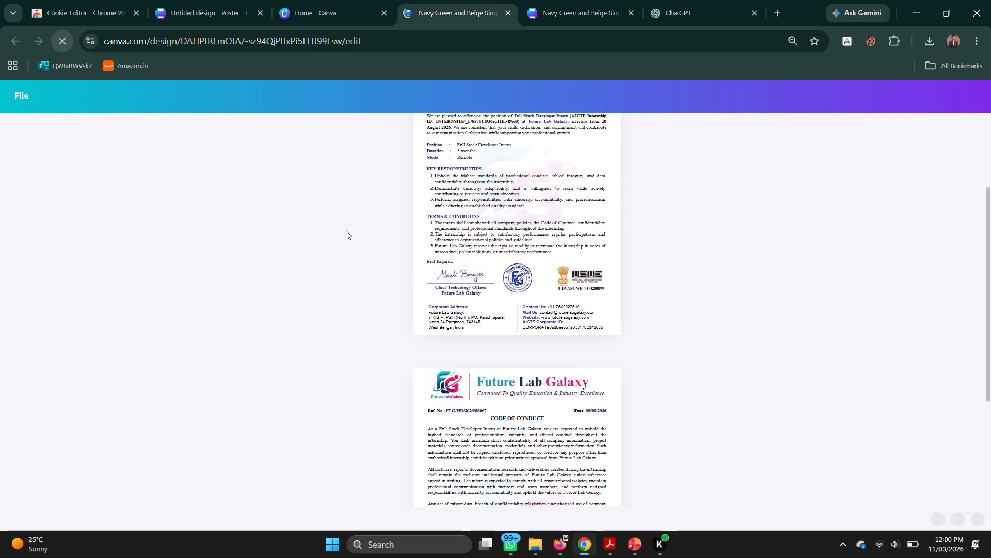
scroll(409, 356, up, 6)
scroll(315, 371, up, 1)
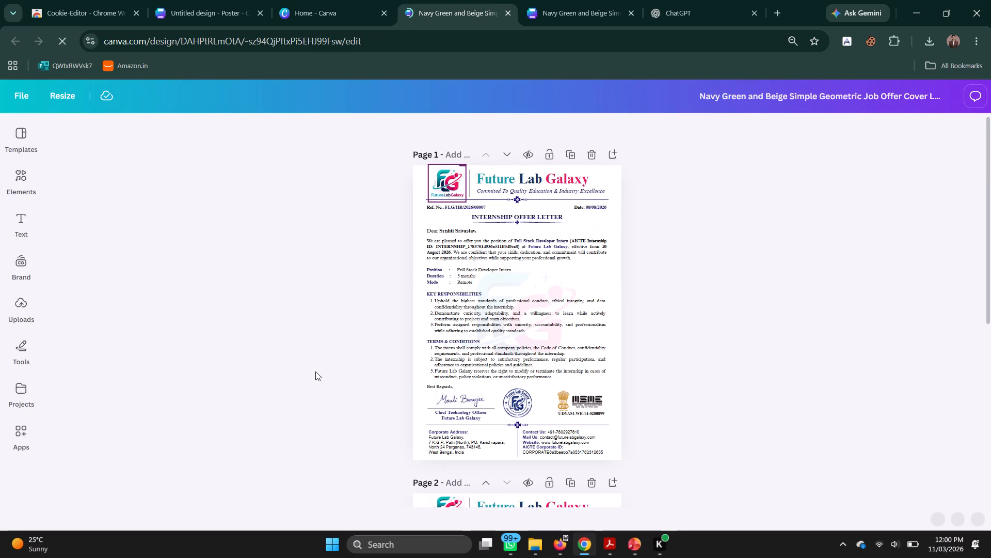
scroll(315, 371, up, 2)
scroll(378, 380, down, 4)
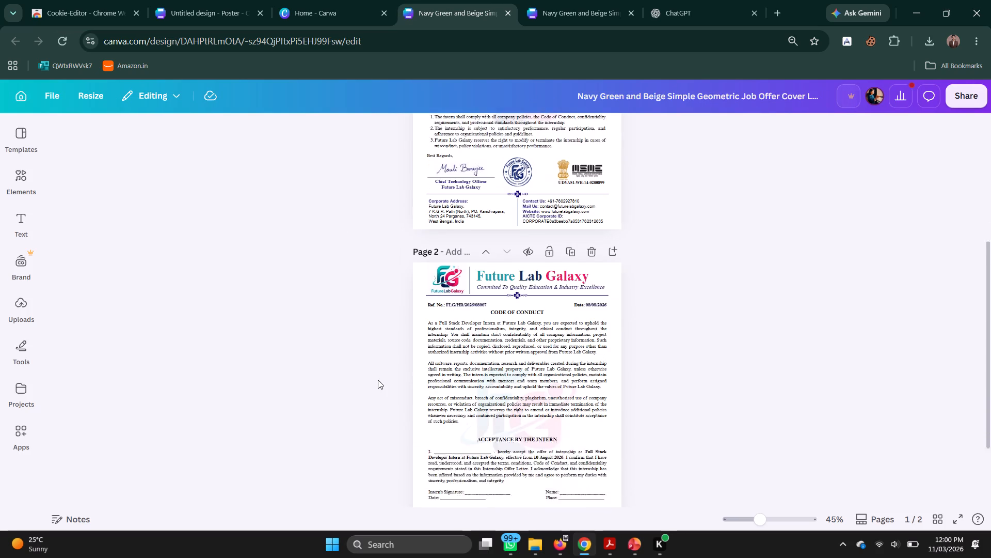
Copy the FutureLabGalaxy logo from the header of page 2, Code of Conduct.
click(444, 247)
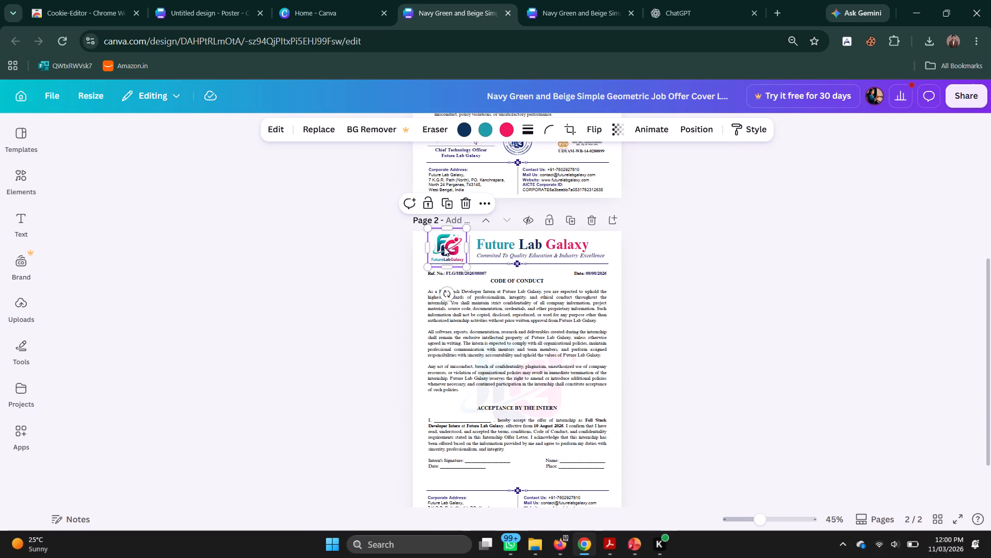
key(ctrl+c)
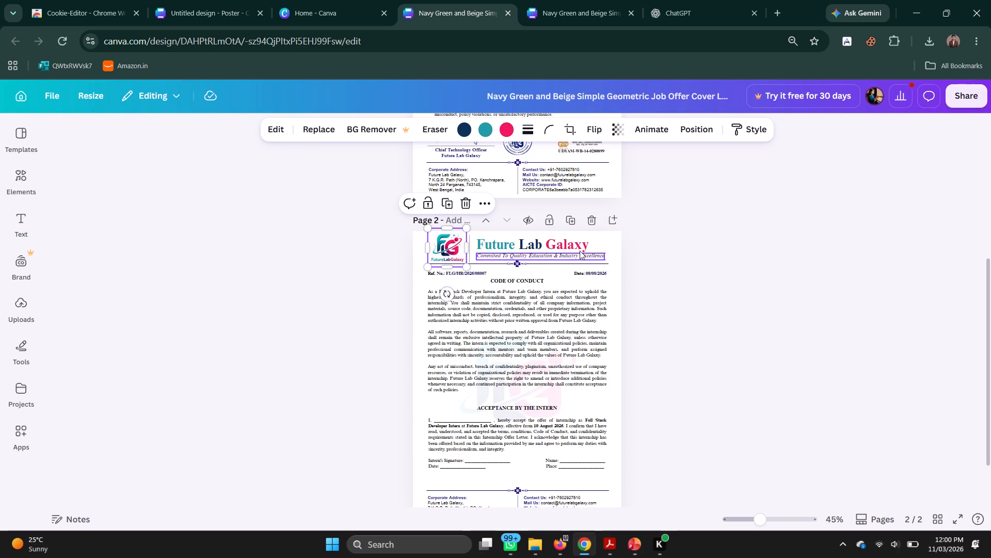
scroll(713, 225, down, 4)
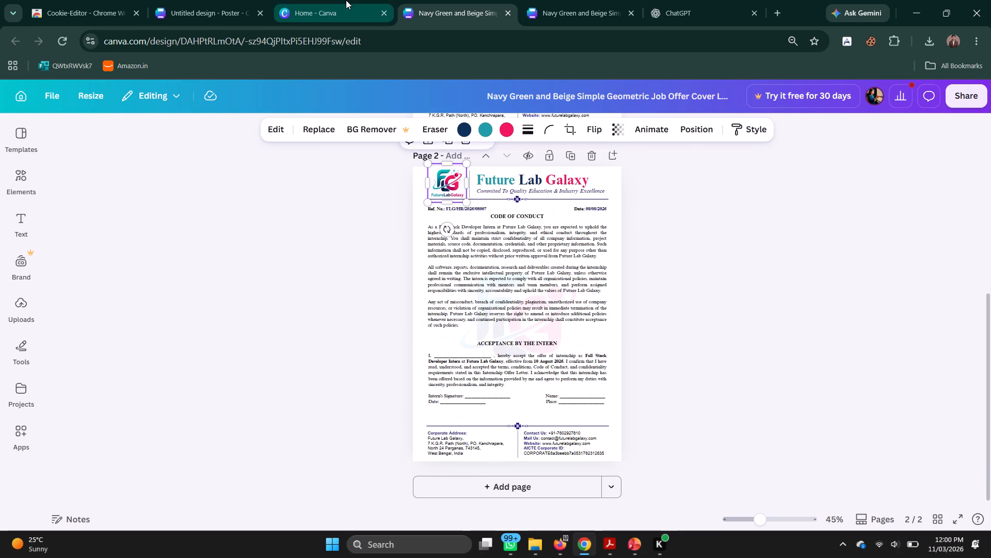
Paste the logo onto the untitled poster and enlarge it proportionally, keeping it in the page's top-left corner.
click(346, 0)
click(208, 0)
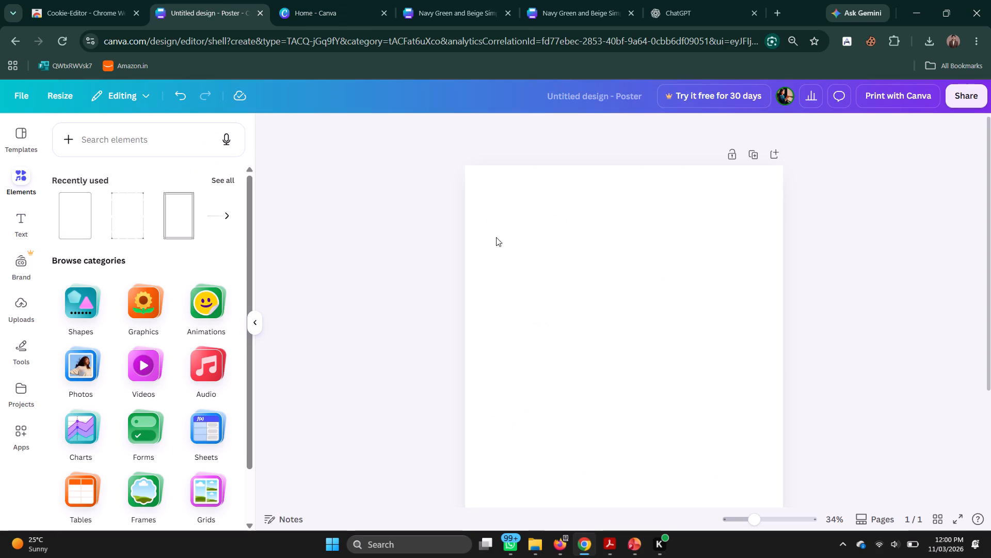
click(573, 253)
key(ctrl+v)
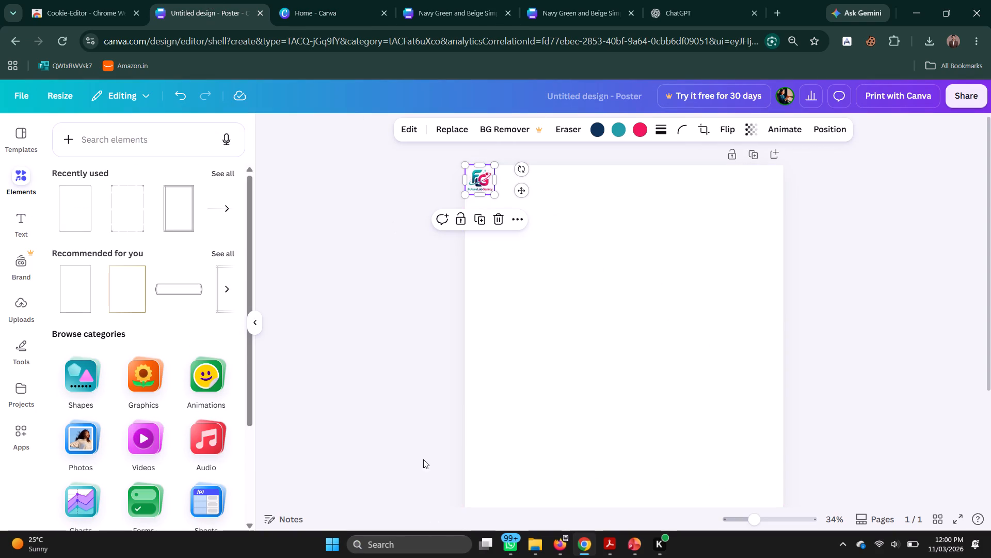
drag(494, 194, 519, 217)
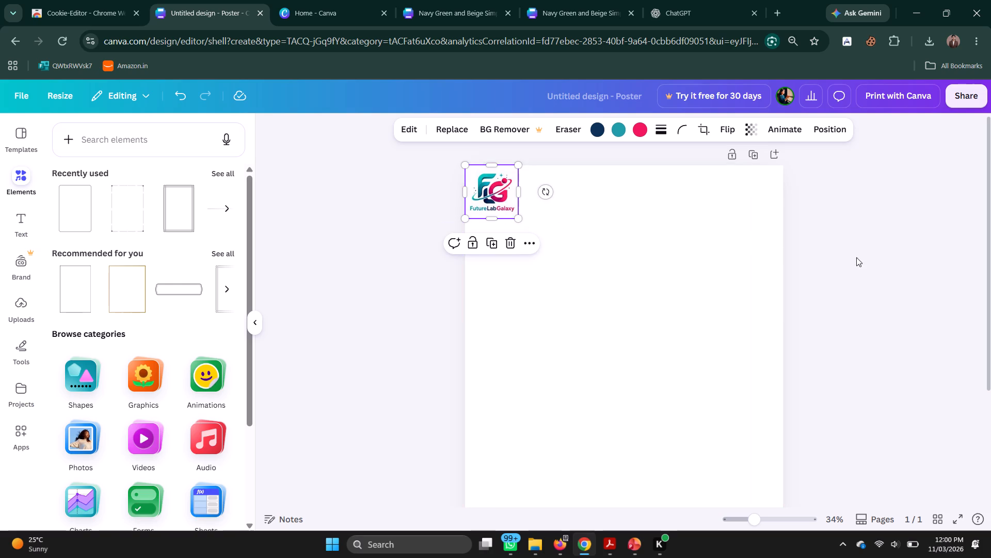
Move the FutureLabGalaxy logo slightly inward from the poster's top-left corner, leaving a margin along the top and left page edges.
click(832, 259)
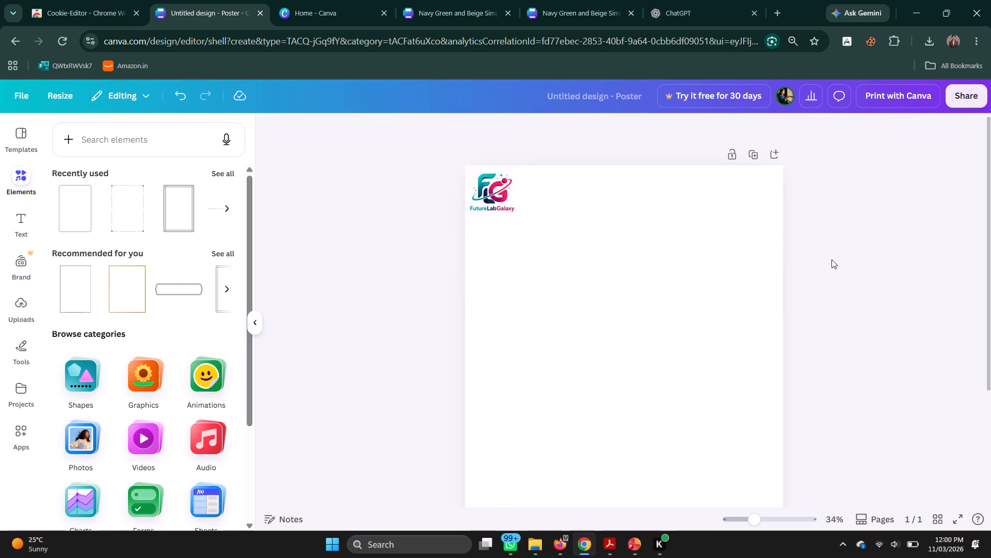
drag(500, 185, 513, 193)
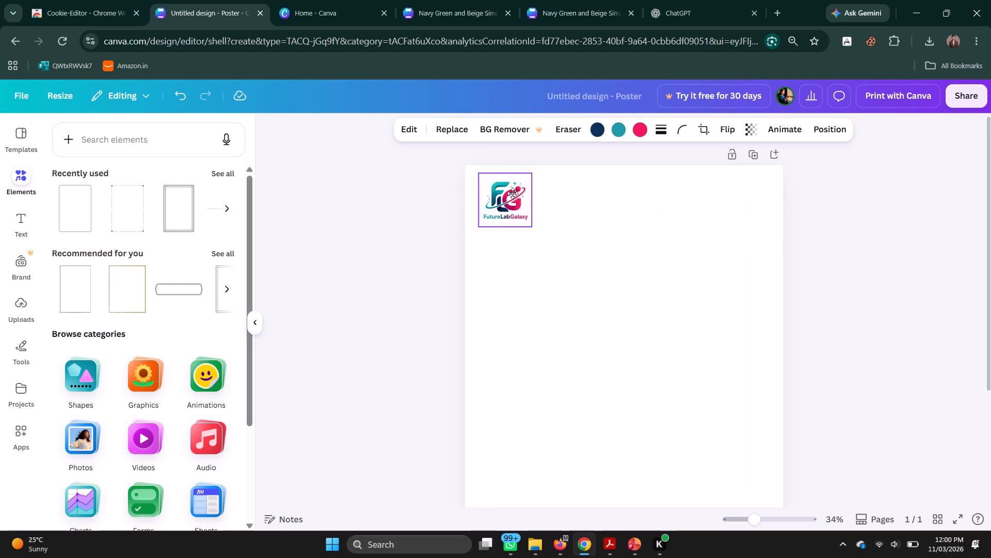
drag(513, 193, 514, 200)
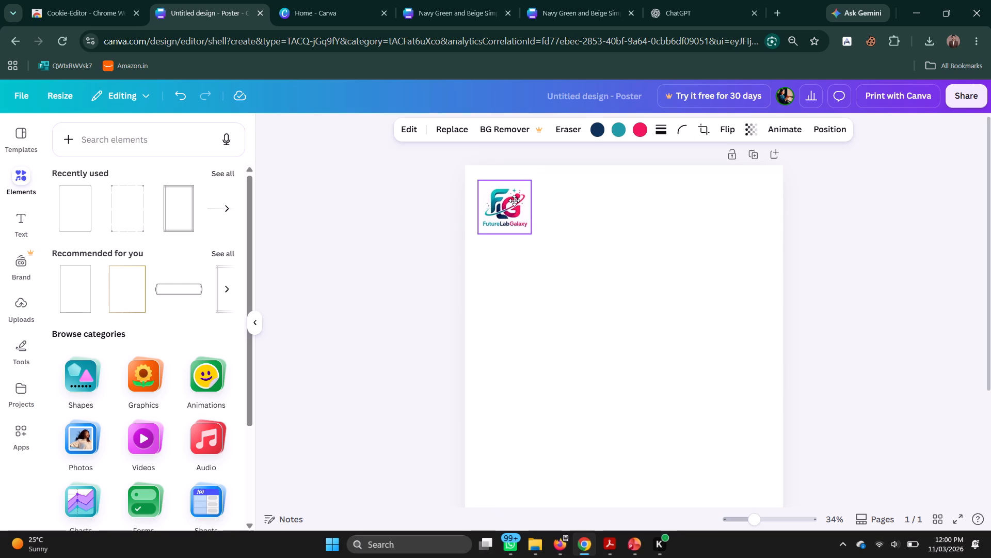
drag(514, 200, 516, 206)
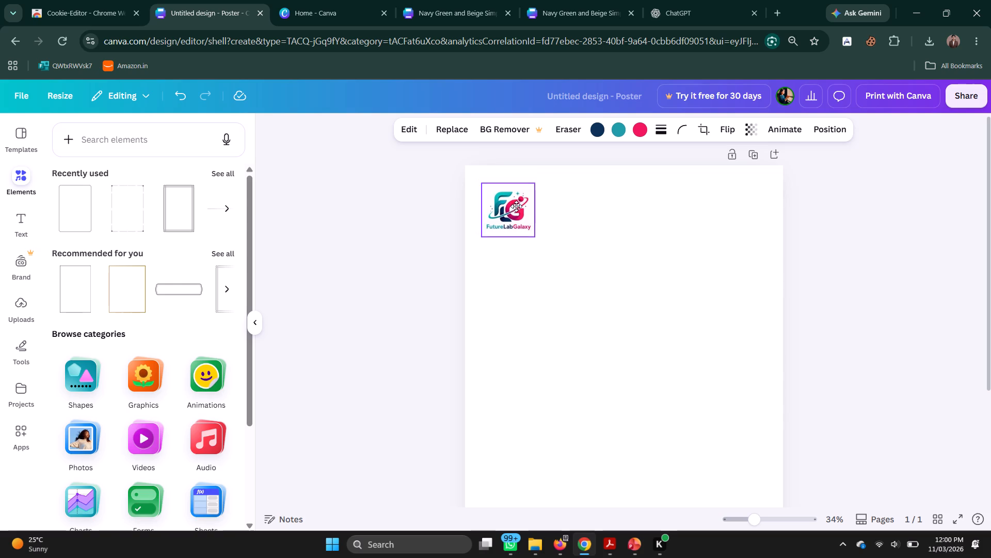
drag(516, 206, 516, 203)
click(555, 205)
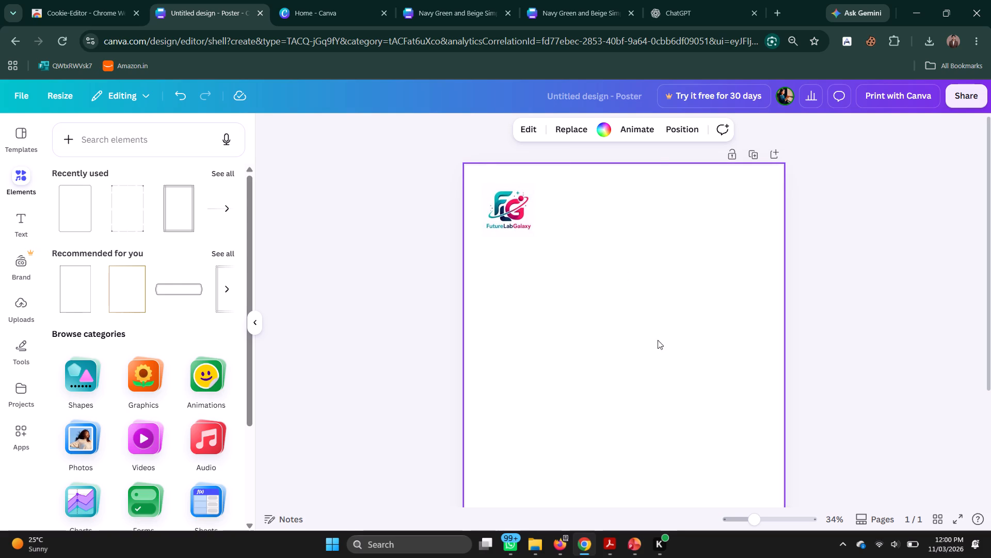
scroll(666, 317, down, 11)
scroll(666, 317, up, 3)
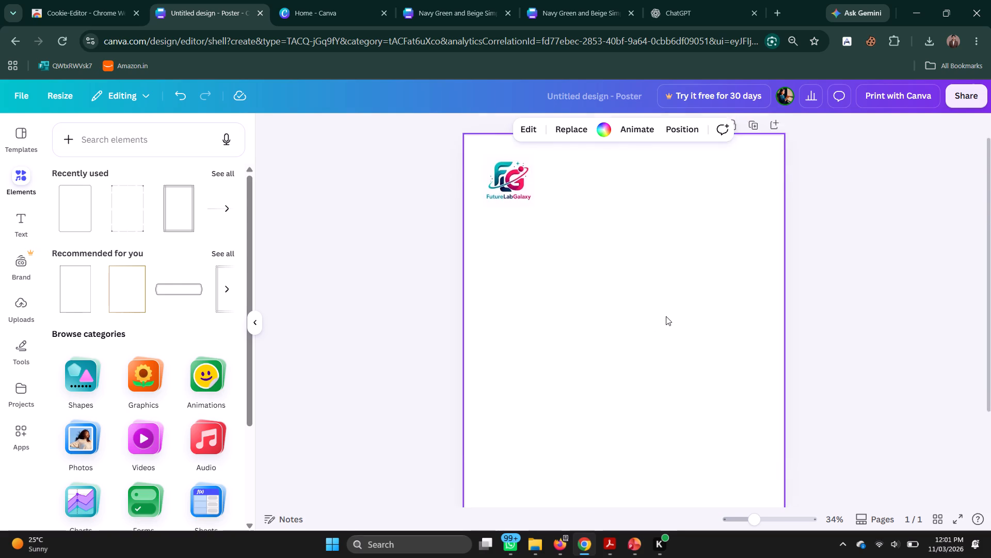
scroll(666, 316, up, 3)
click(510, 197)
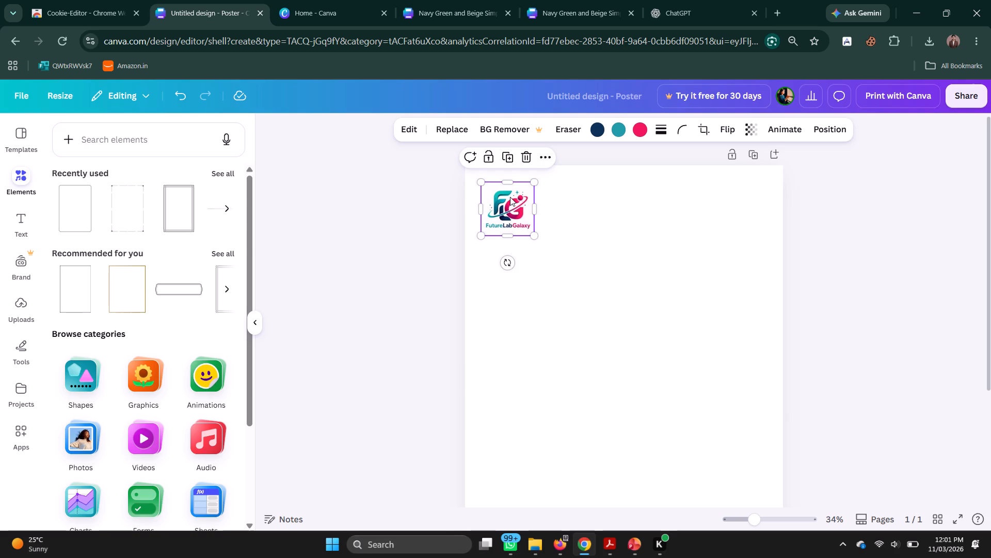
click(571, 288)
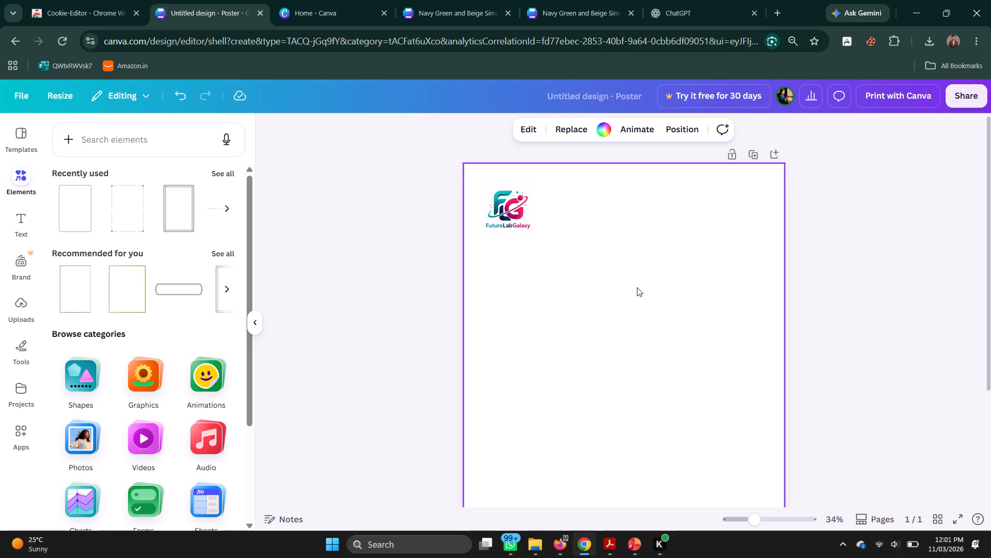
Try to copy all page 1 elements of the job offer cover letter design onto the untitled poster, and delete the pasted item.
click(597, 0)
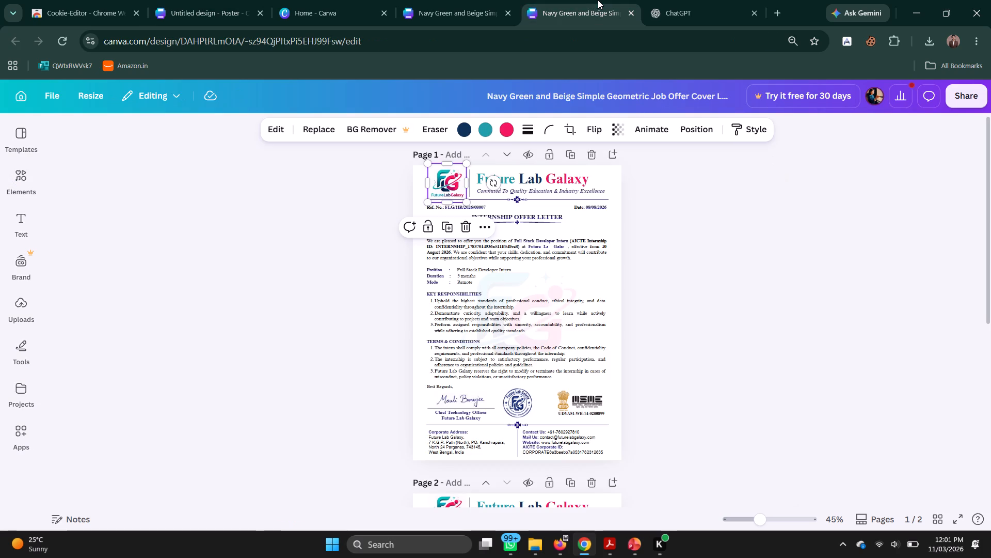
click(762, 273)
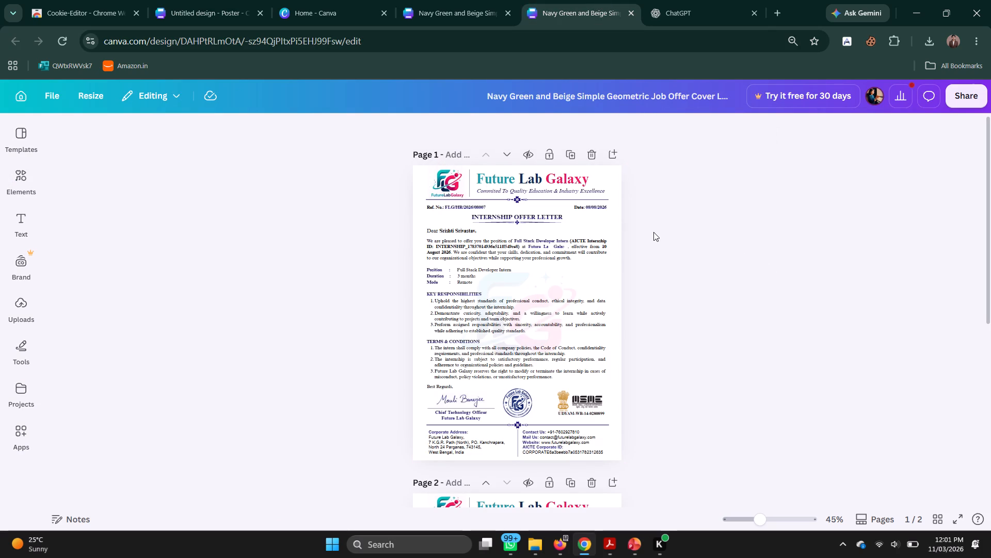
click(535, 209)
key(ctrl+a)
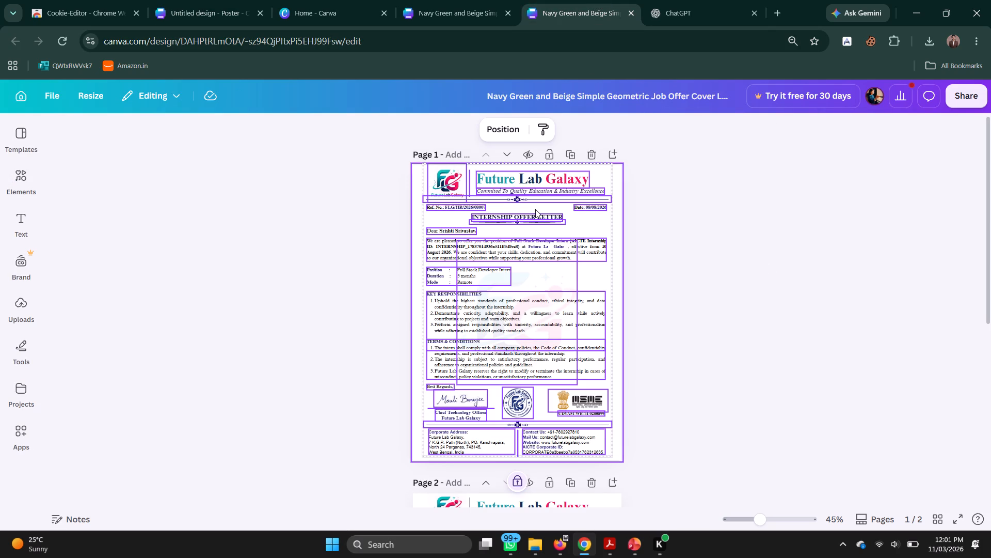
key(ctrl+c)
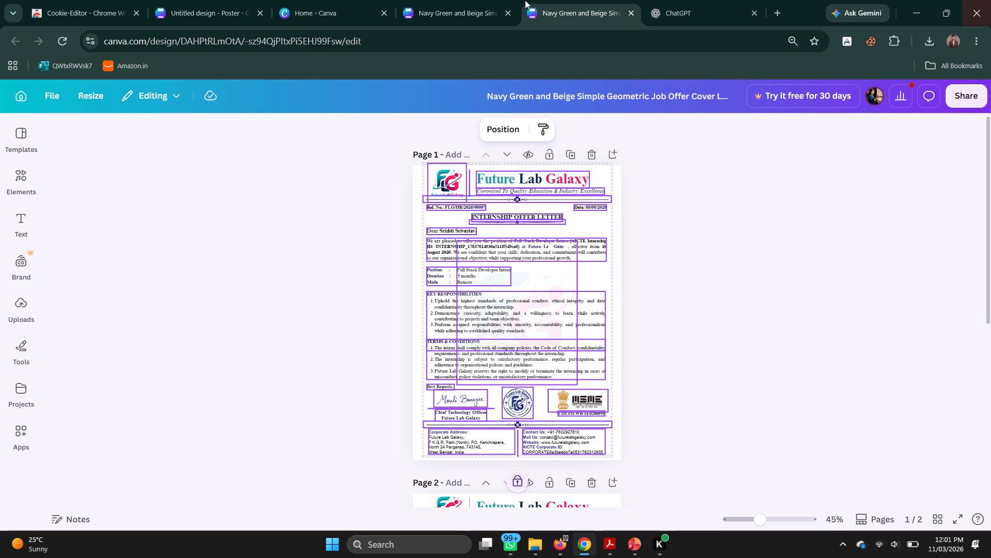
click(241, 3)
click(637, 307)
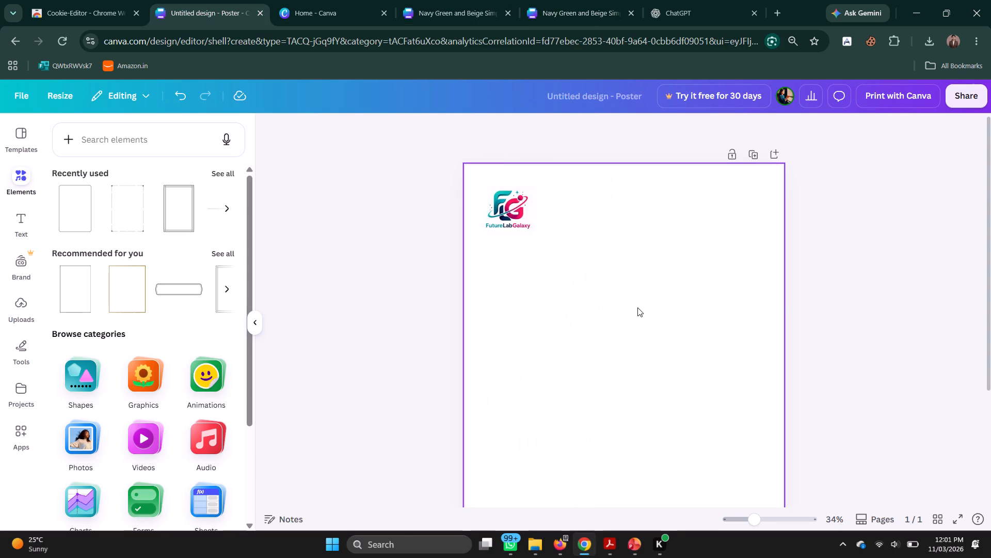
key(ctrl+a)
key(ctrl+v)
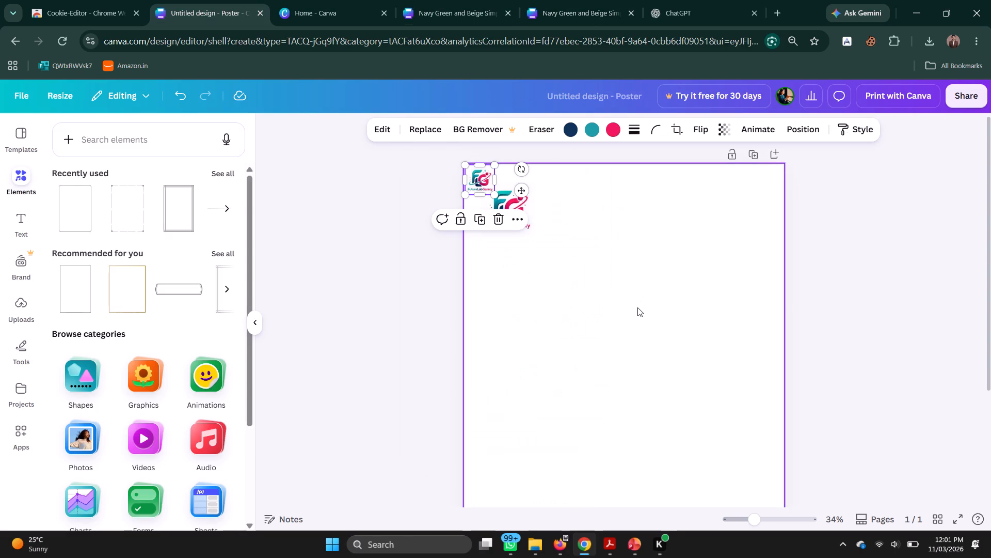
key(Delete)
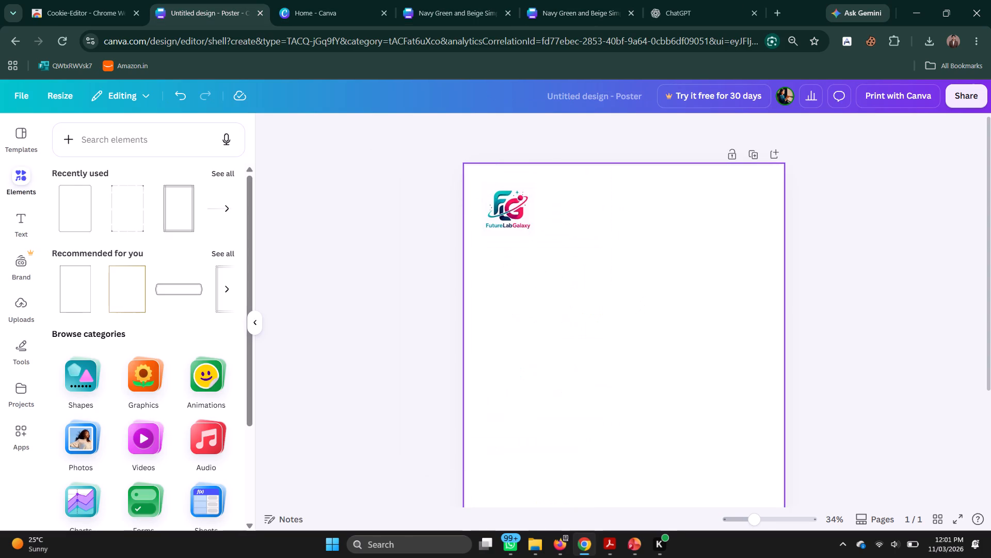
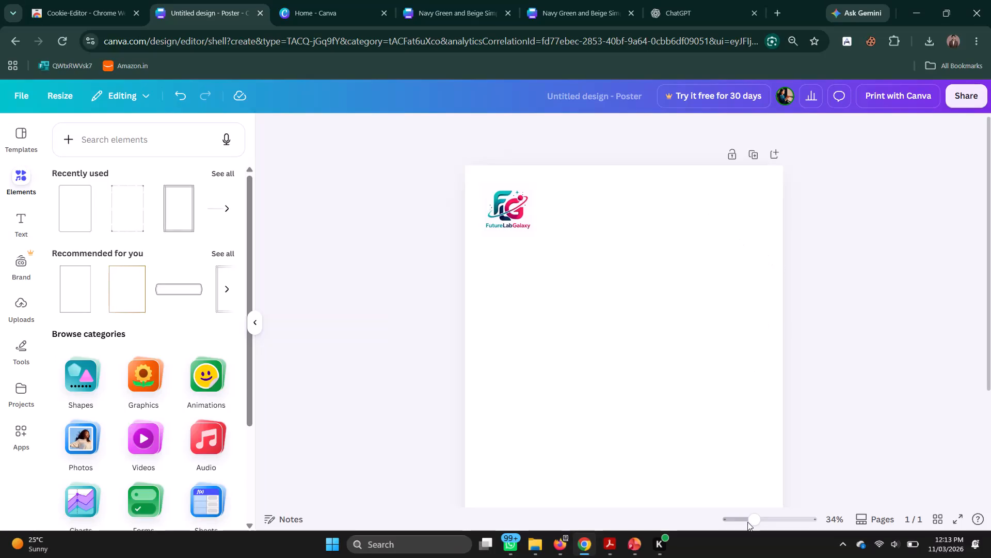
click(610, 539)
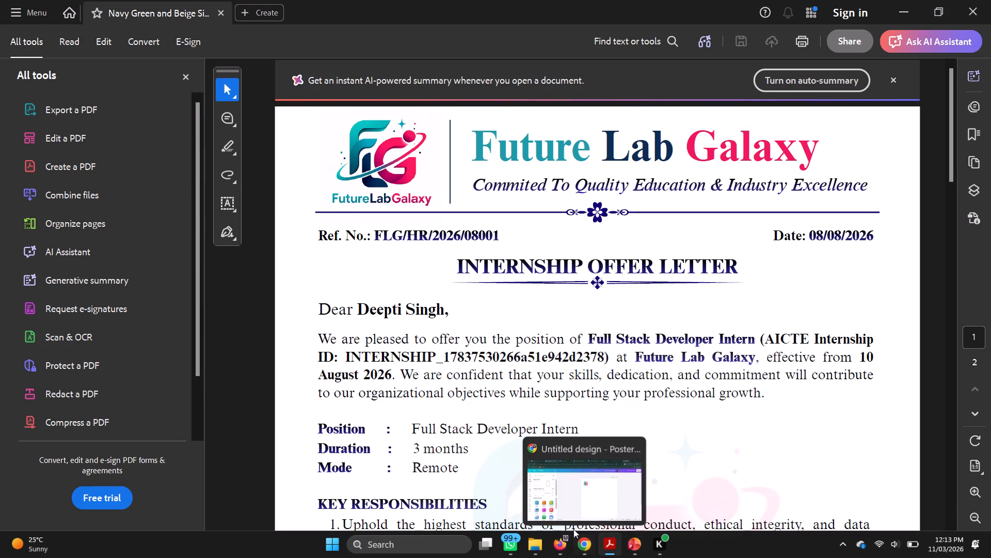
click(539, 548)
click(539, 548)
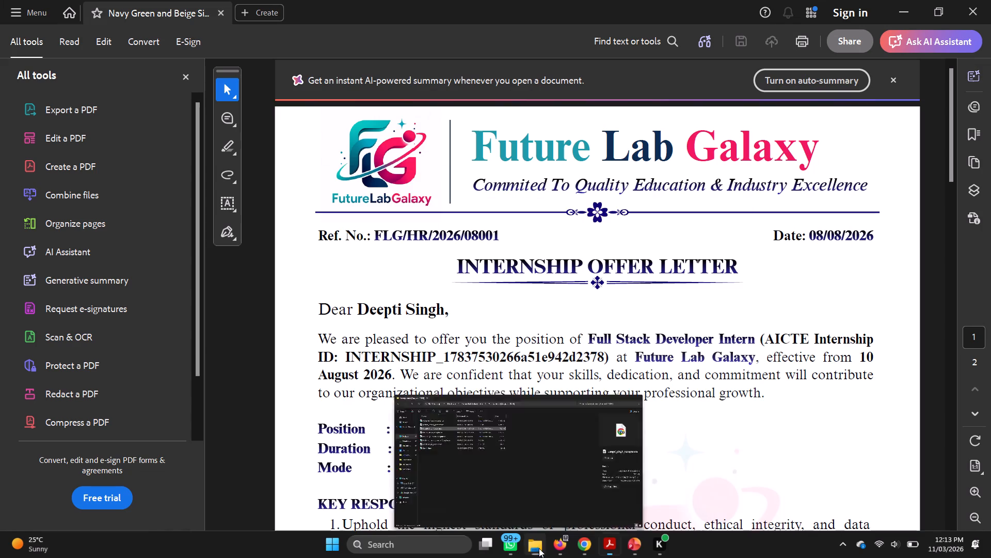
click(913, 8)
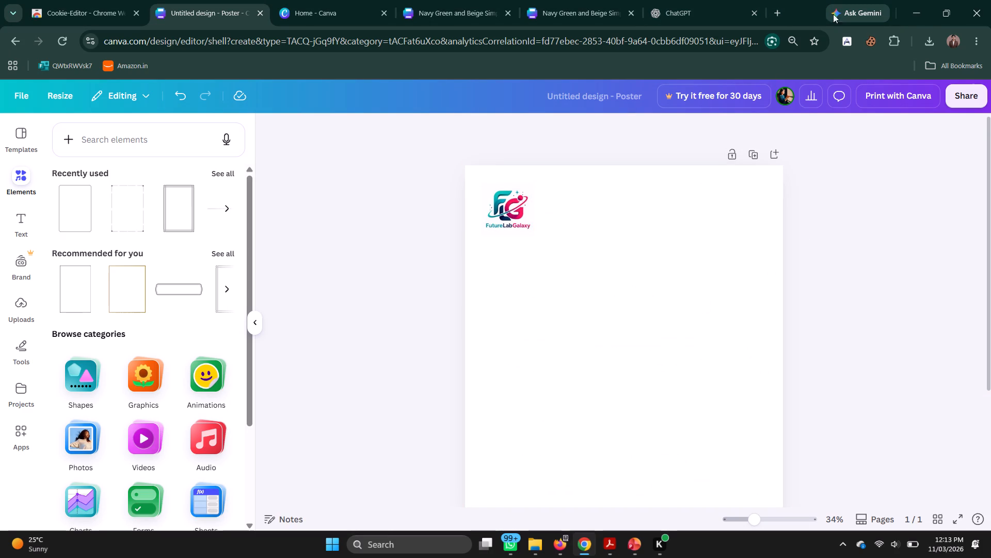
Open the signed-in user's own LinkedIn profile in a new browser tab.
click(769, 11)
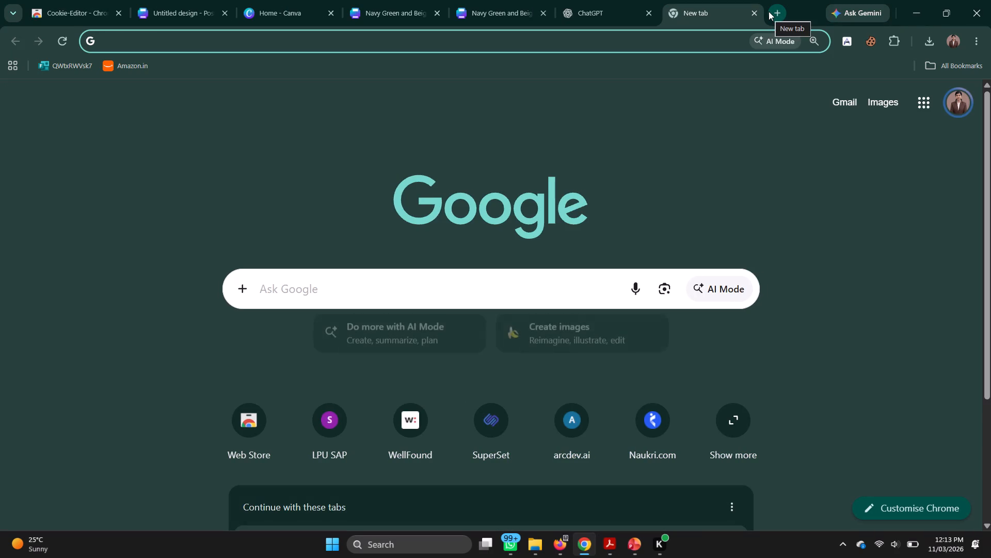
text(li)
key(Return)
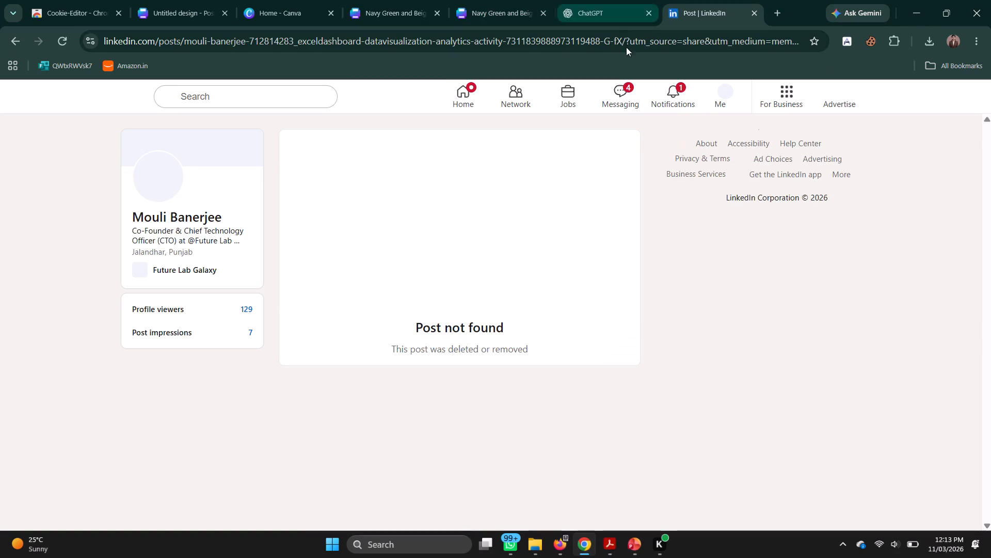
click(717, 89)
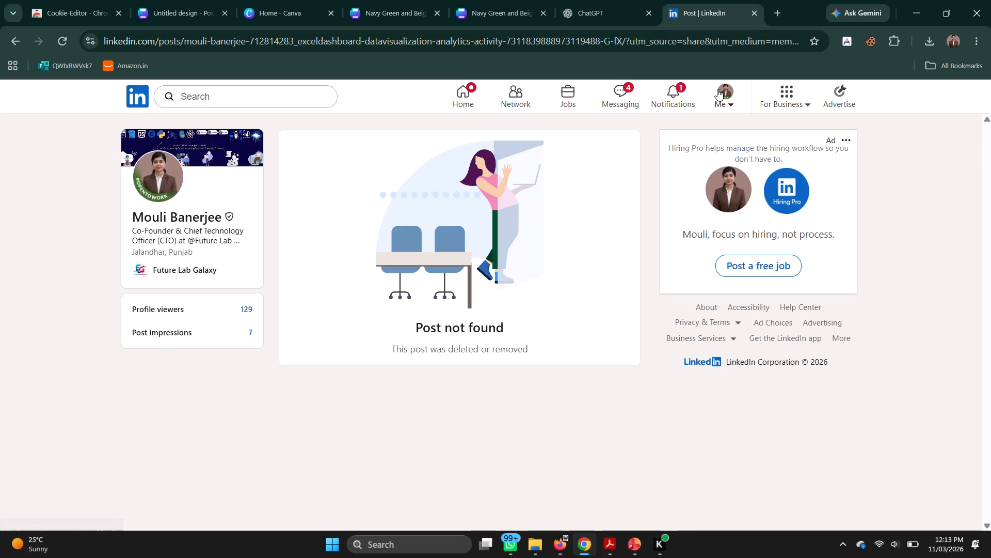
click(688, 262)
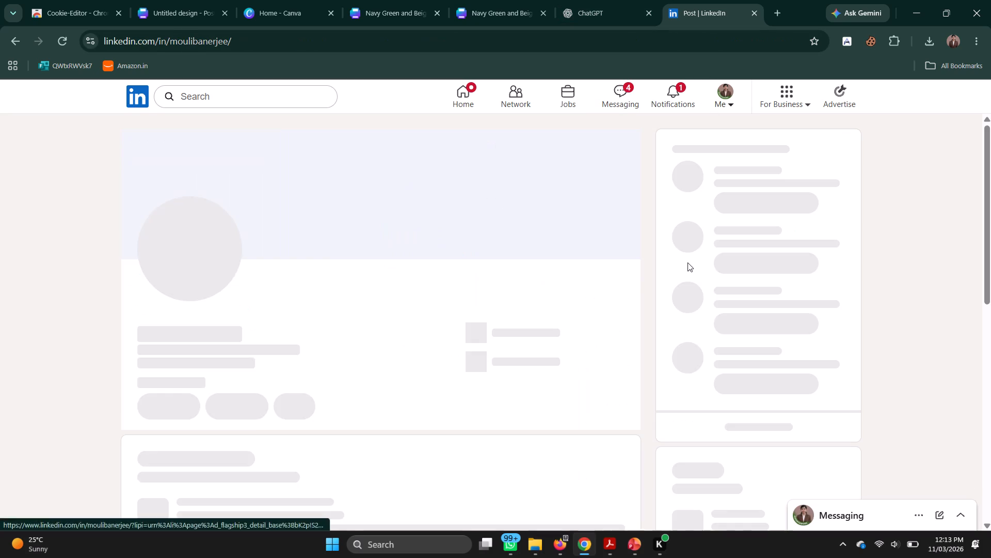
Open the internship certificate attached to the profile's Data Science Intern experience and examine its layout from header to footer.
scroll(587, 261, down, 11)
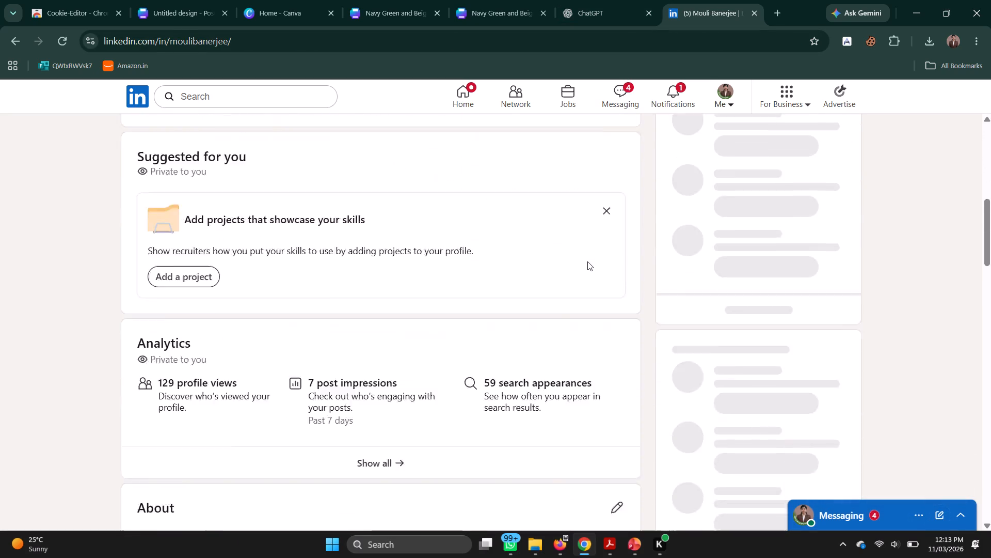
scroll(587, 261, down, 19)
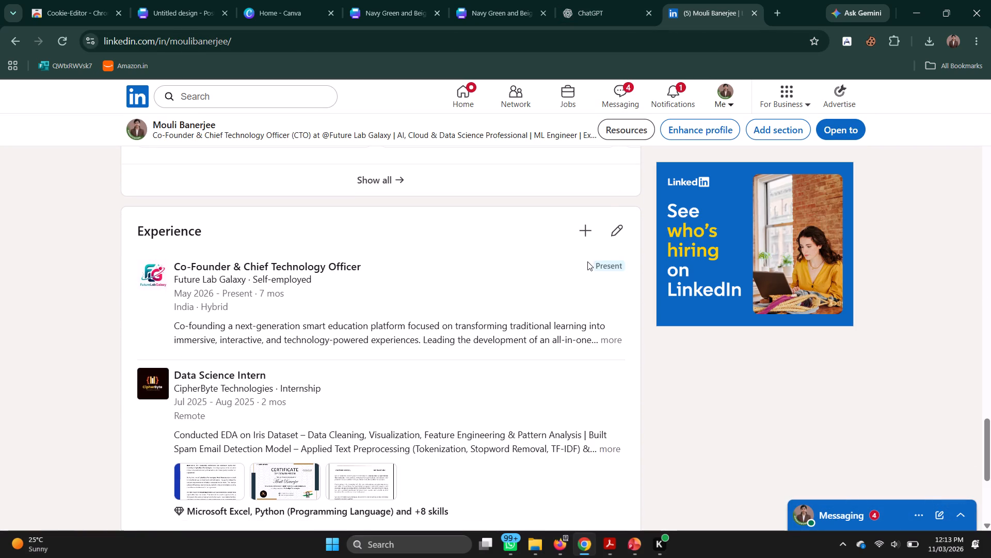
click(206, 208)
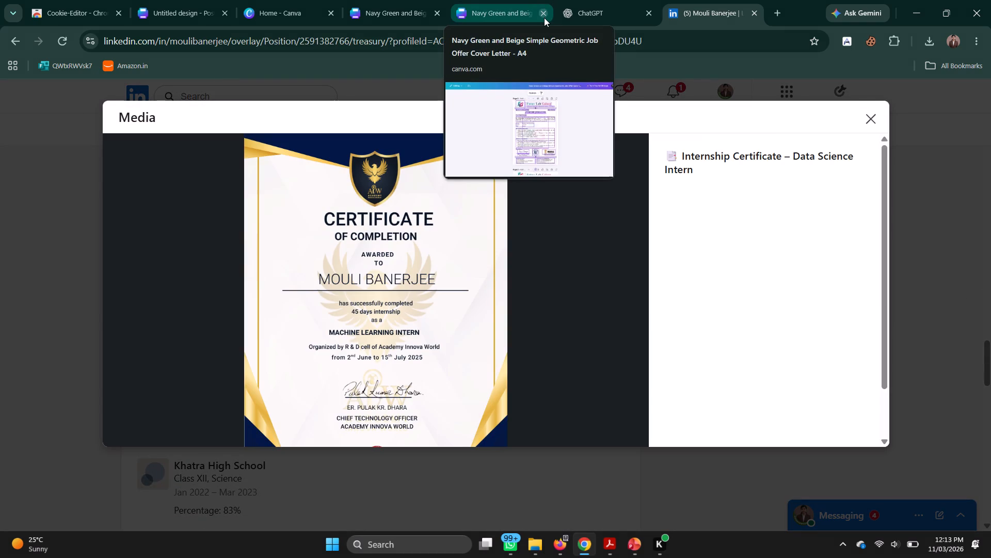
scroll(319, 300, down, 2)
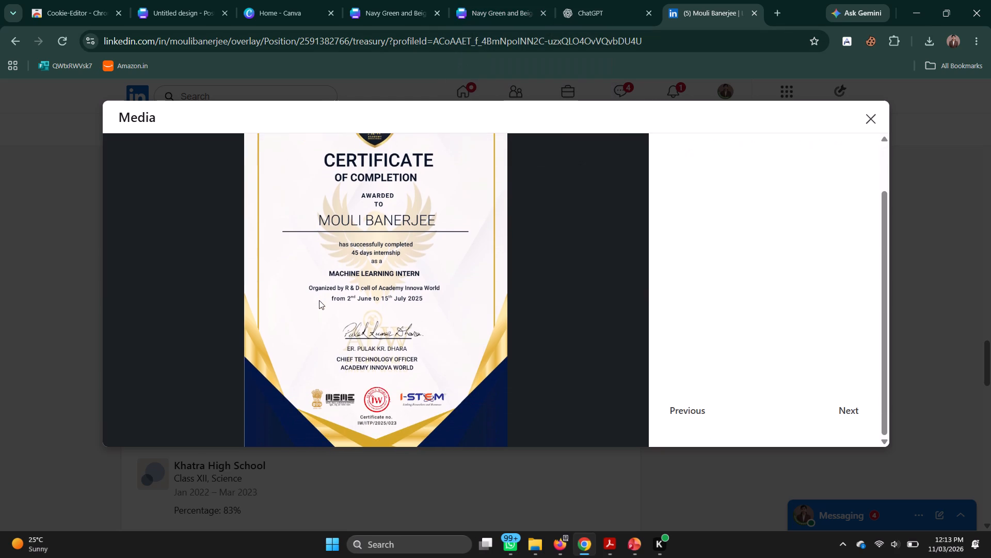
scroll(319, 300, down, 3)
scroll(319, 300, up, 4)
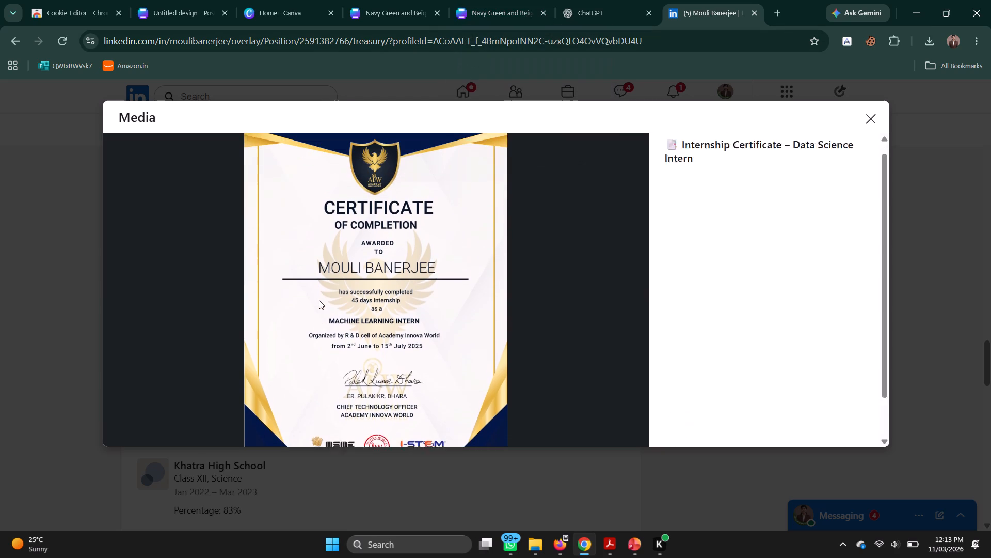
Return to the untitled poster design, clearing the selection in the job offer cover letter and closing the Canva home tab.
click(609, 0)
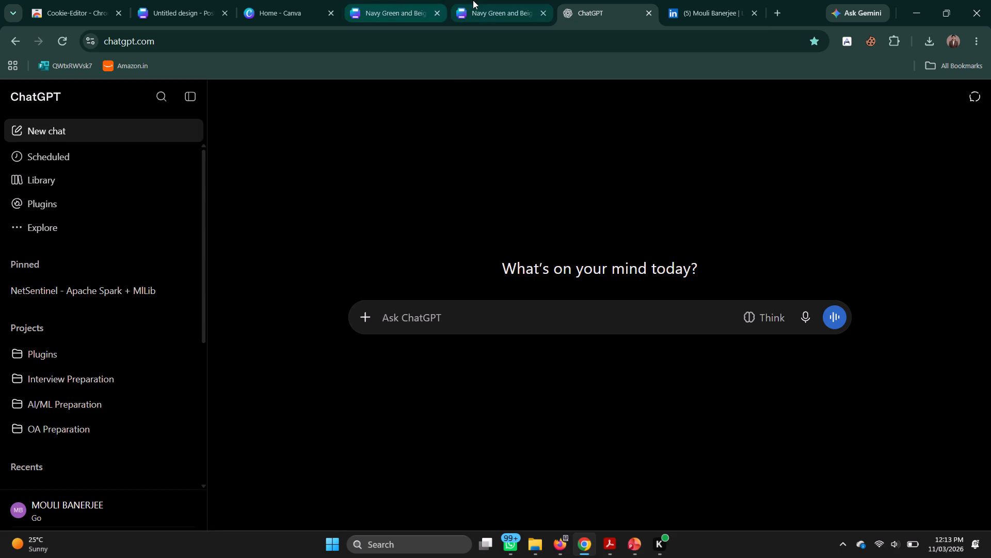
click(473, 0)
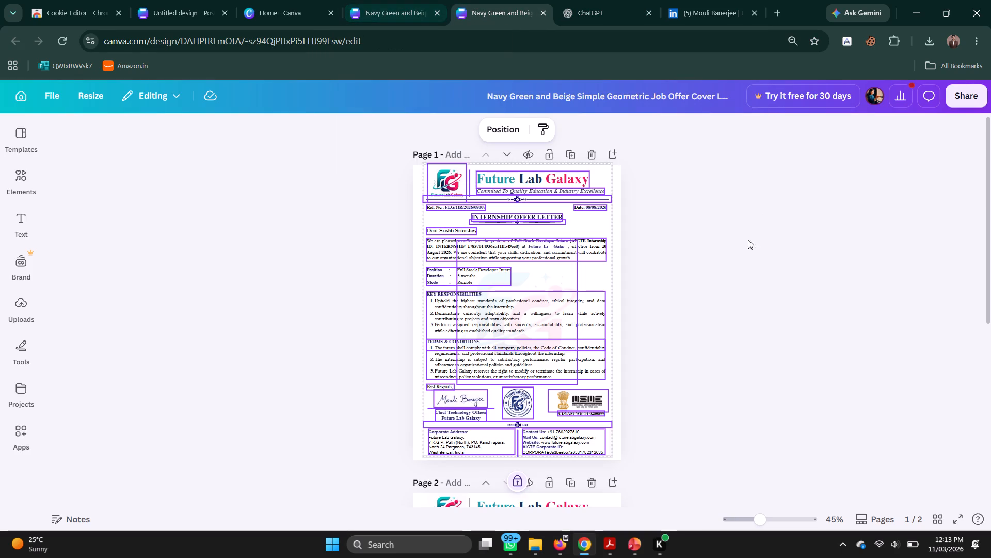
click(701, 279)
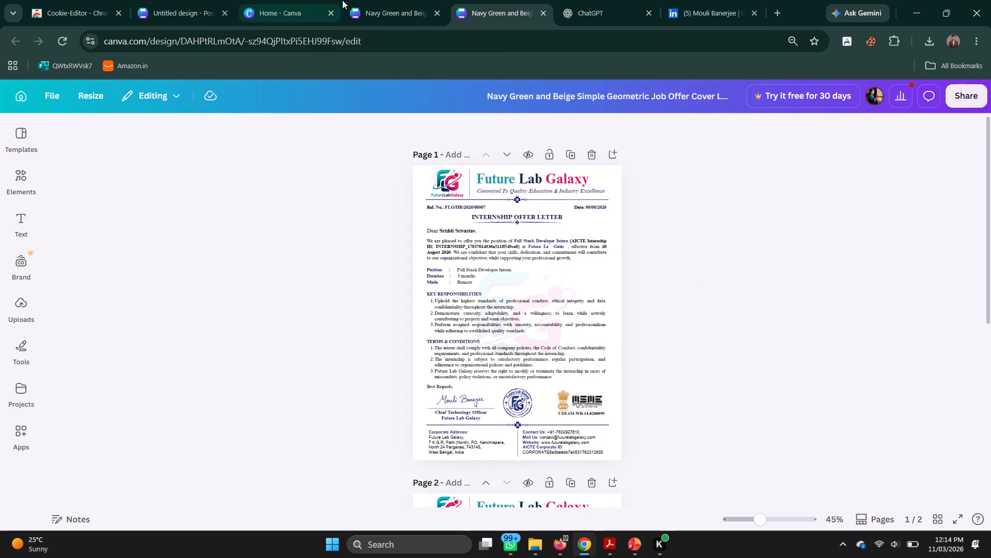
click(407, 0)
click(274, 2)
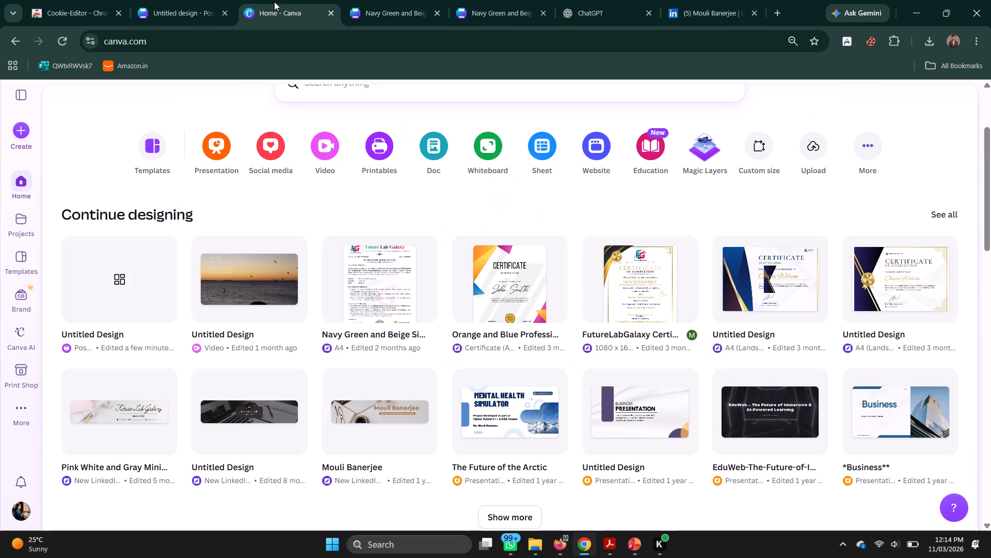
click(199, 0)
click(331, 8)
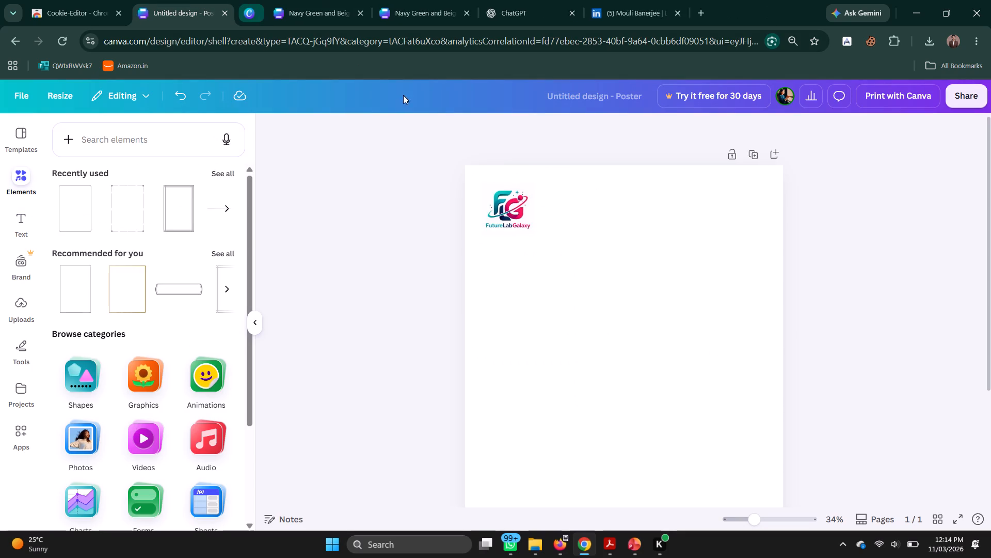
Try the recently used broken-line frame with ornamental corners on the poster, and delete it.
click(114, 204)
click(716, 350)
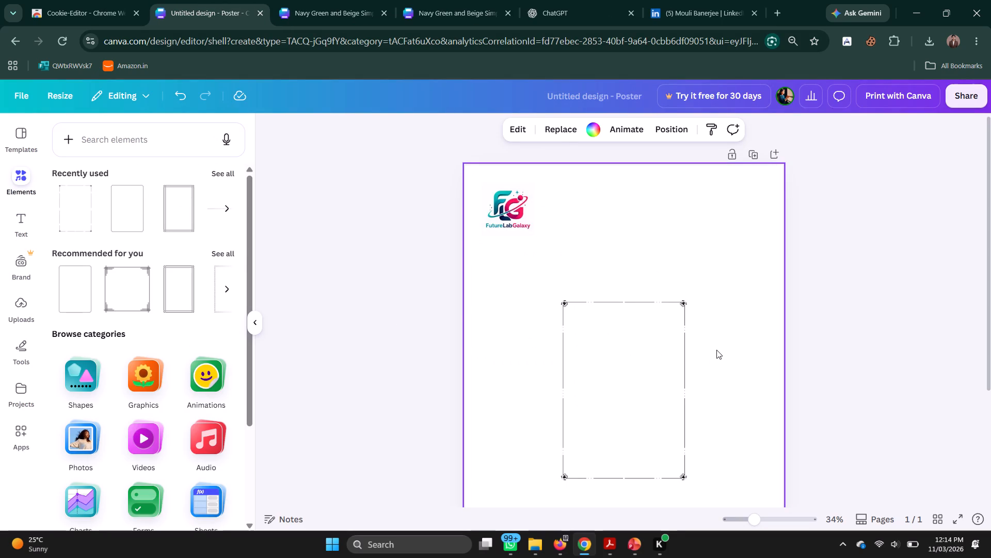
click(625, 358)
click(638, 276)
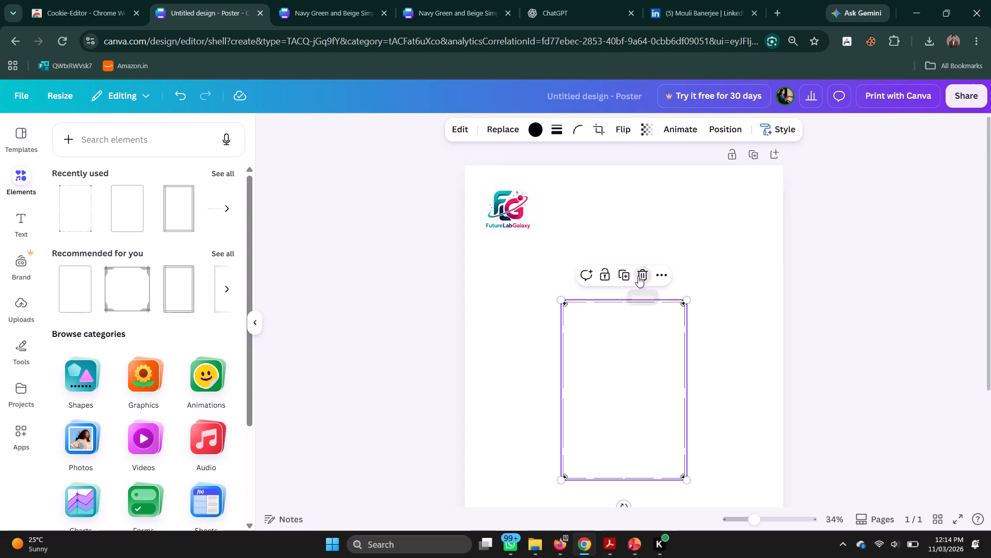
Enlarge the FutureLabGalaxy logo slightly and move it a little closer to the poster's top-left corner.
click(520, 222)
click(530, 233)
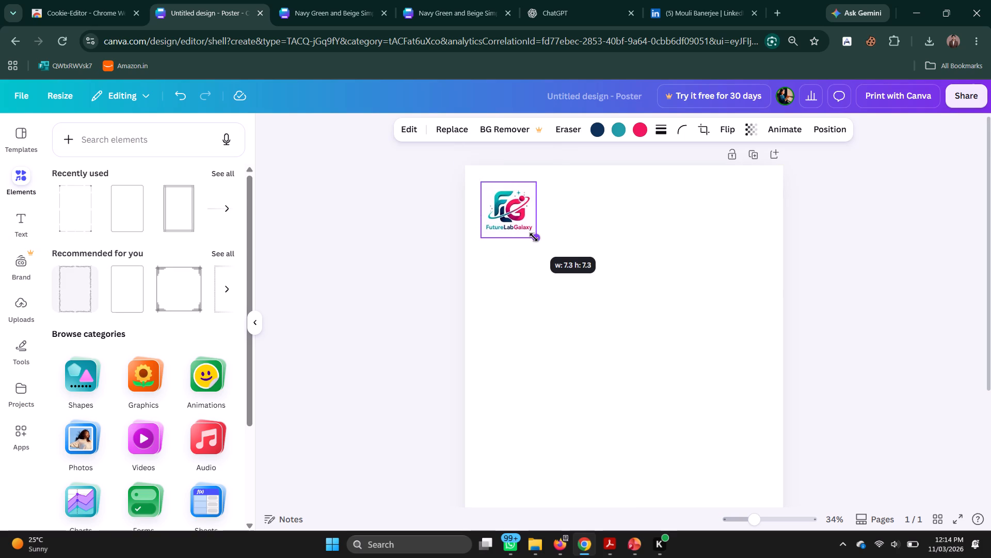
click(506, 212)
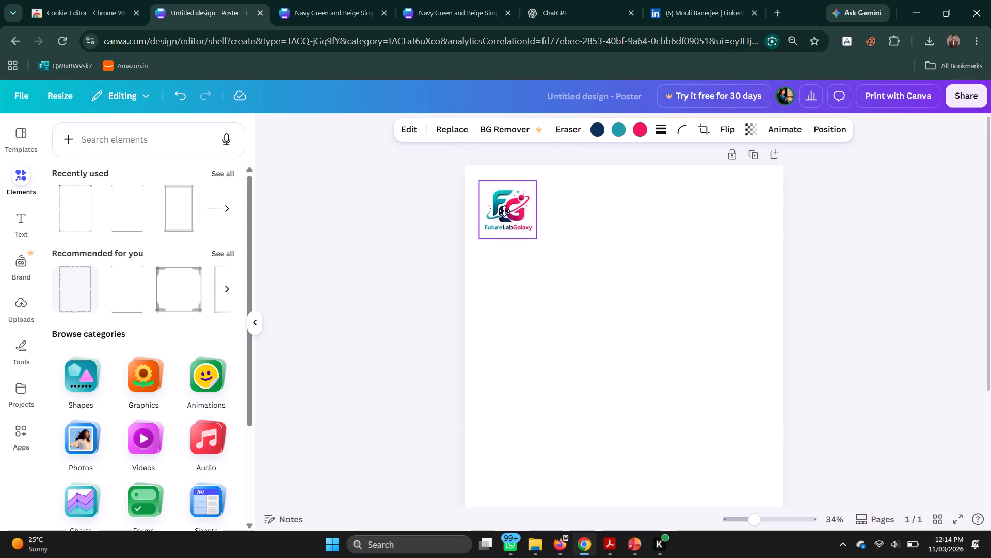
click(692, 264)
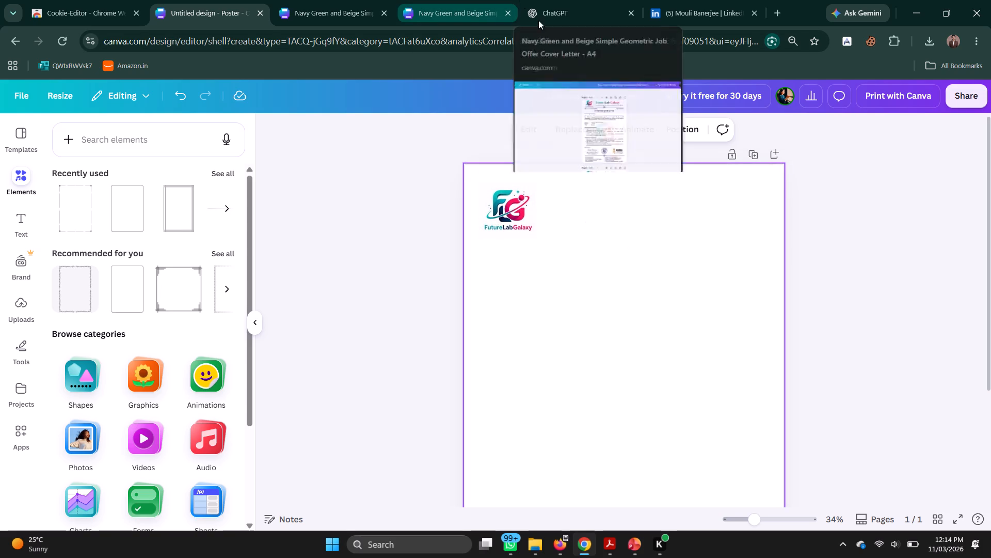
click(503, 199)
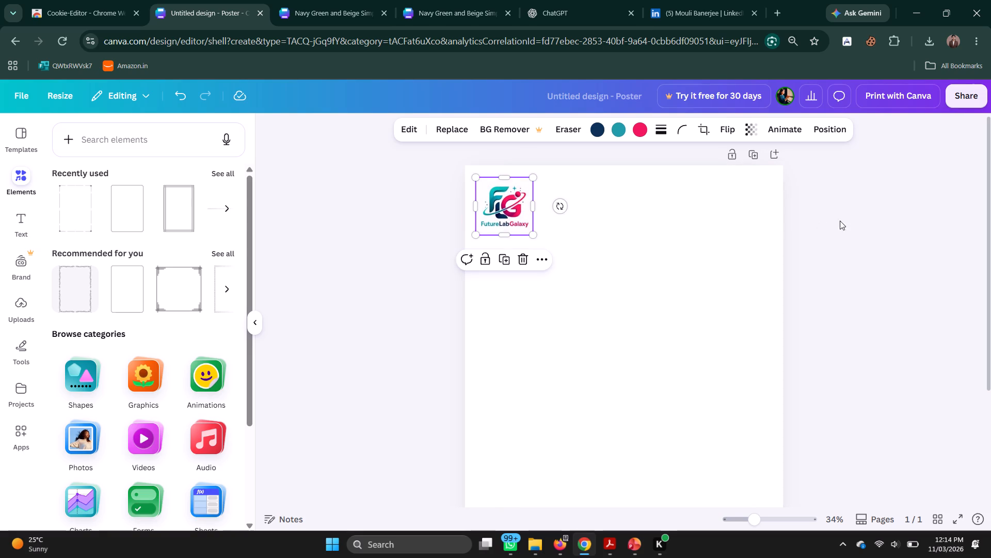
click(855, 221)
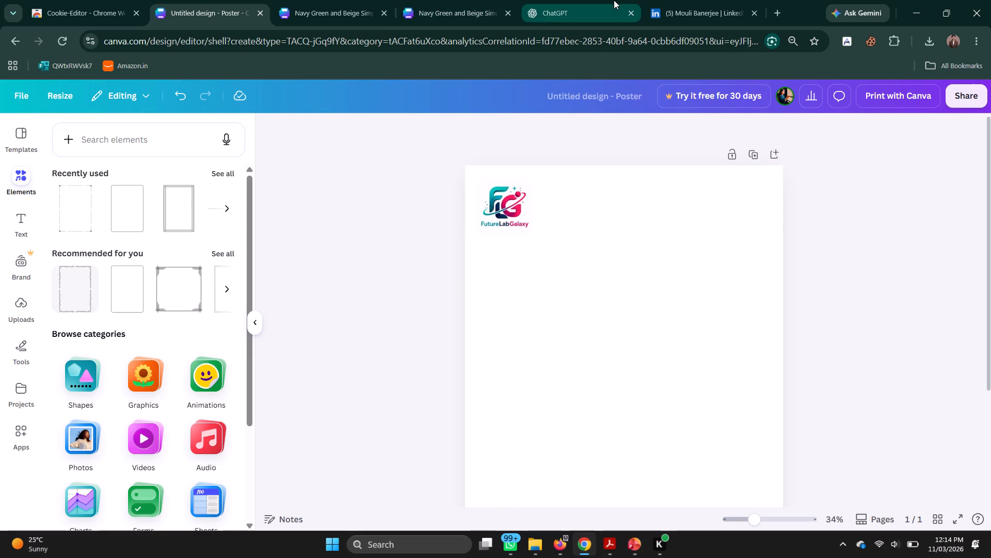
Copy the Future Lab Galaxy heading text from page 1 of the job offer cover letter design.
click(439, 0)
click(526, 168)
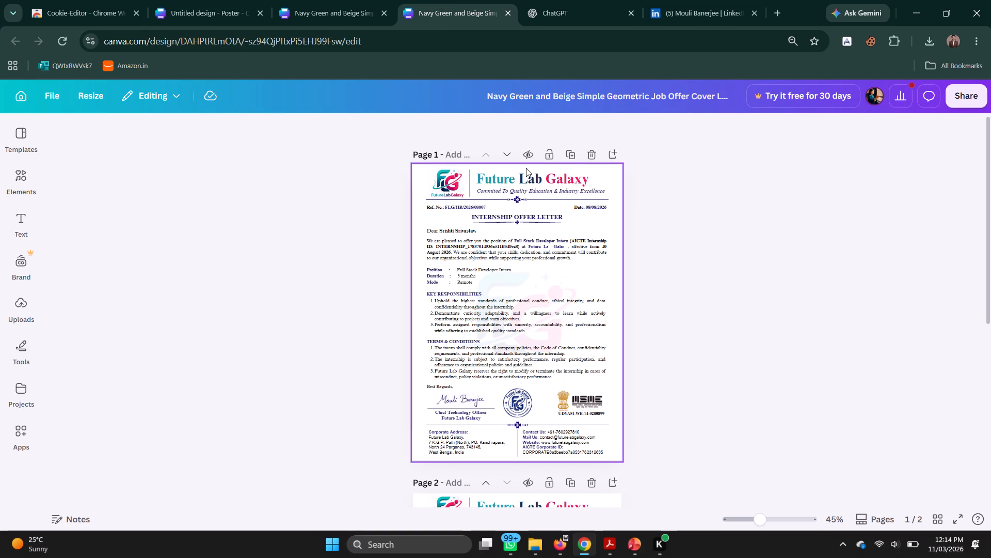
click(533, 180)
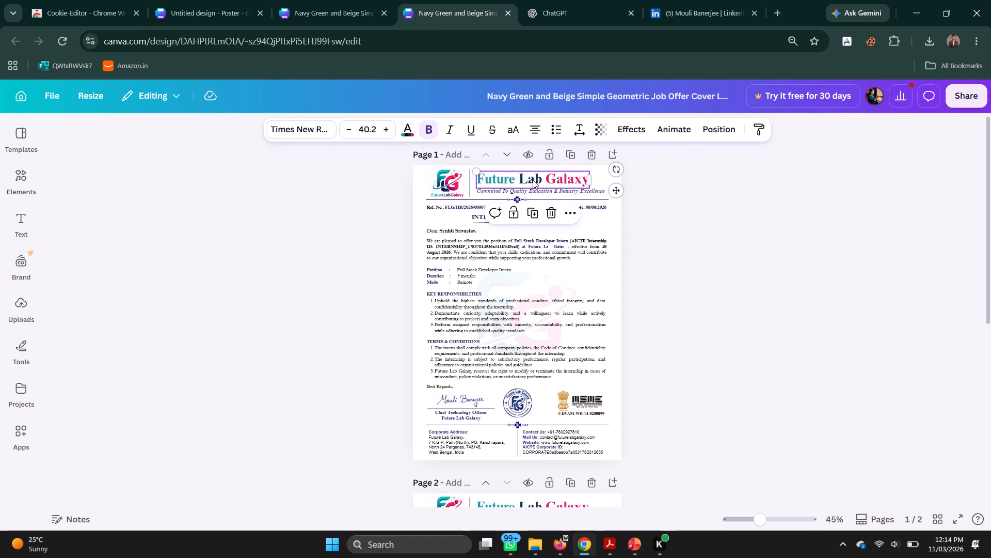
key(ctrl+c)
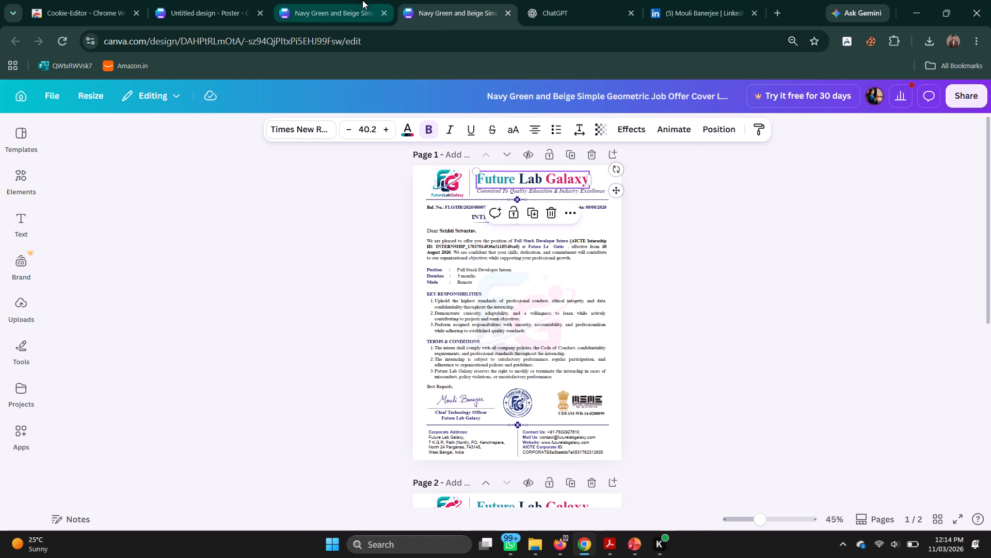
Copy all elements of page 1, Internship Offer Letter, from the other open tab of the cover letter design.
click(351, 2)
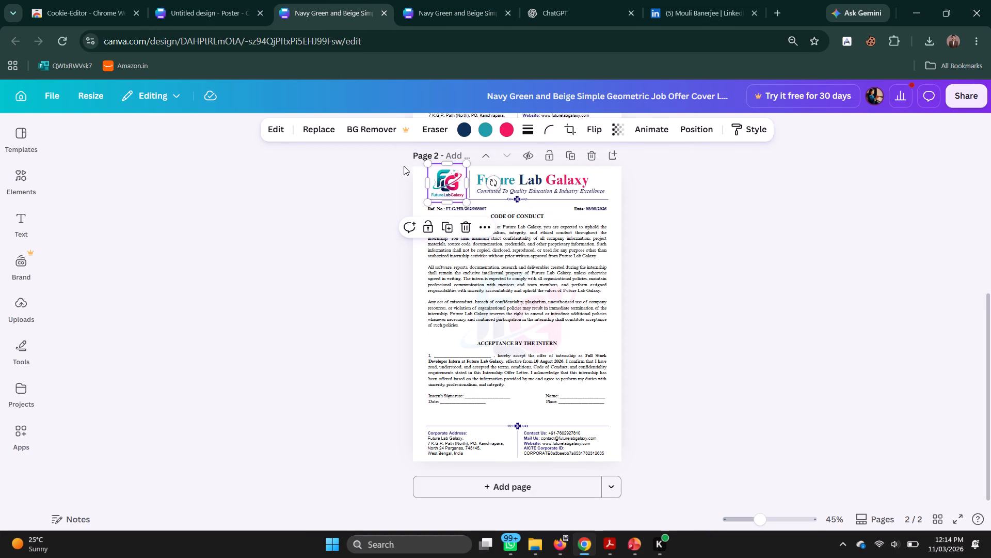
click(651, 326)
scroll(592, 305, up, 5)
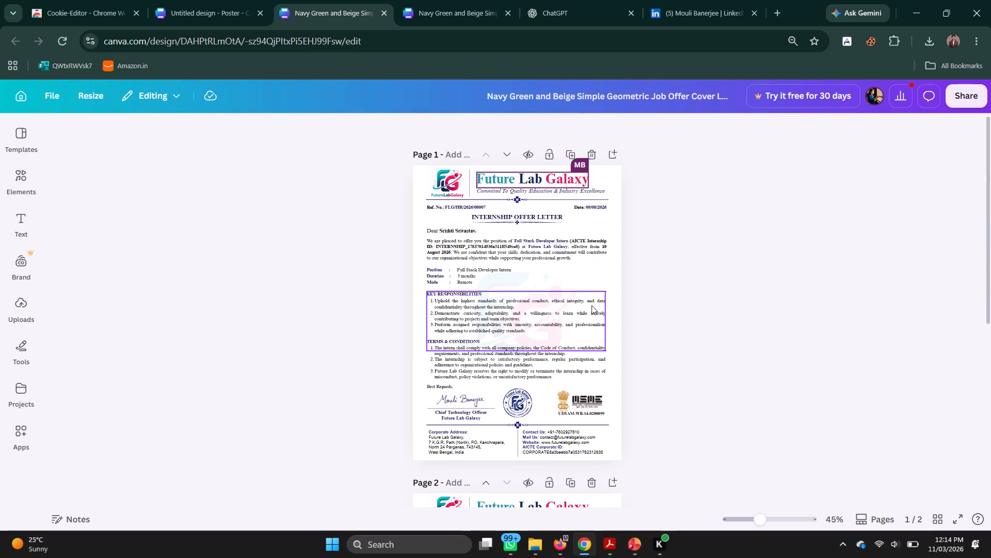
click(599, 276)
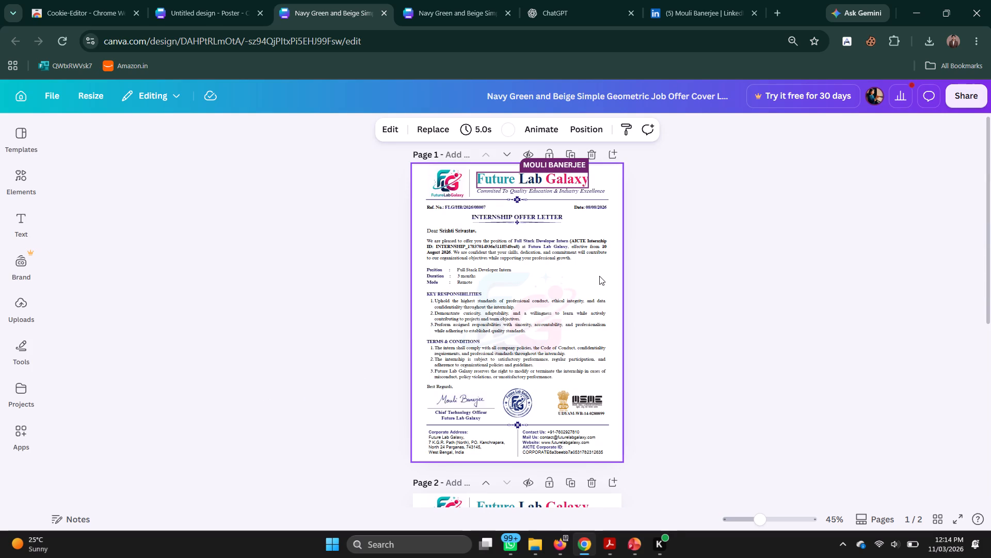
key(ctrl+a)
key(ctrl+c)
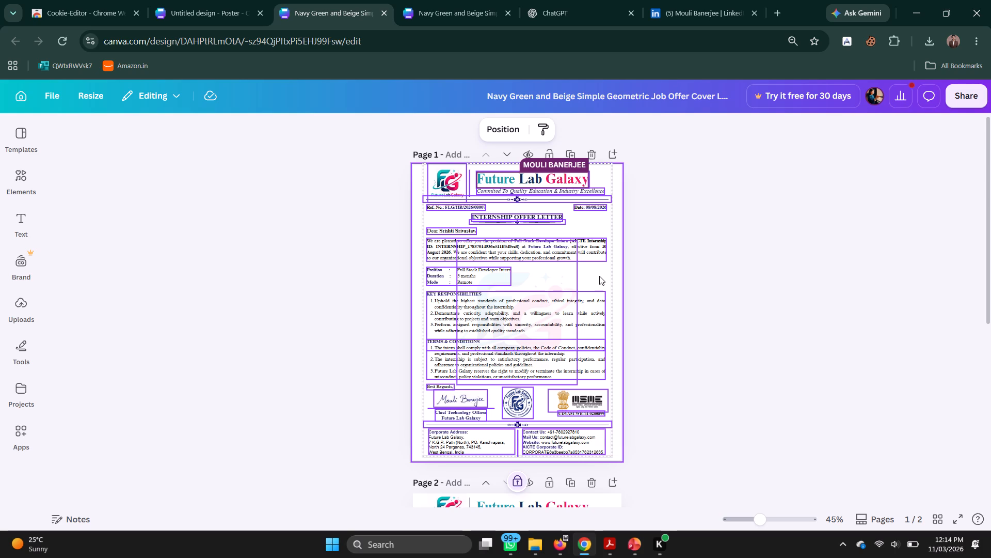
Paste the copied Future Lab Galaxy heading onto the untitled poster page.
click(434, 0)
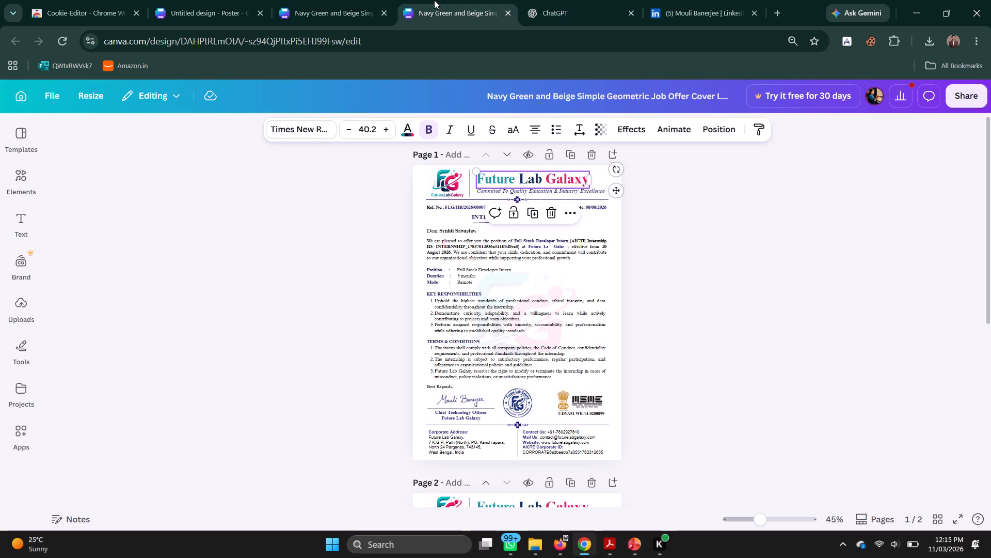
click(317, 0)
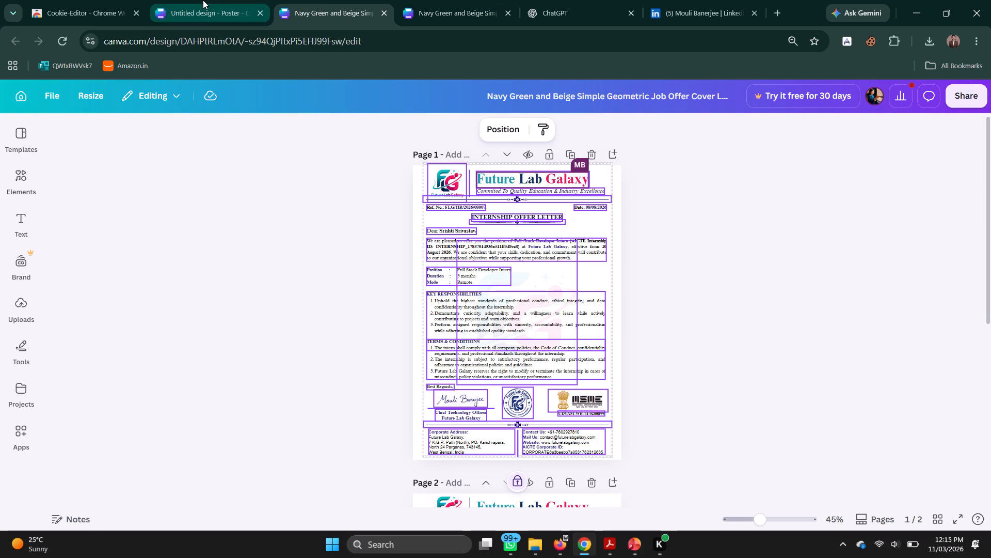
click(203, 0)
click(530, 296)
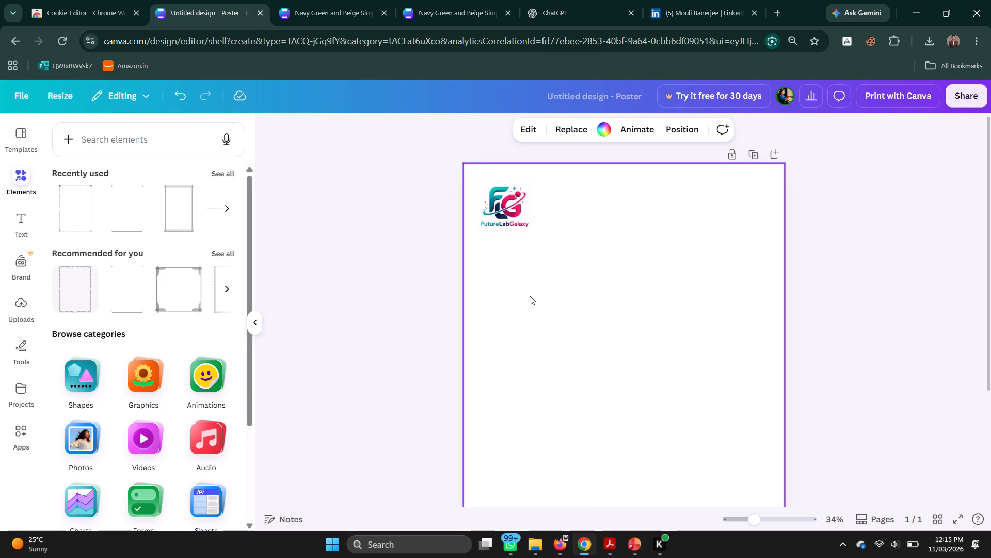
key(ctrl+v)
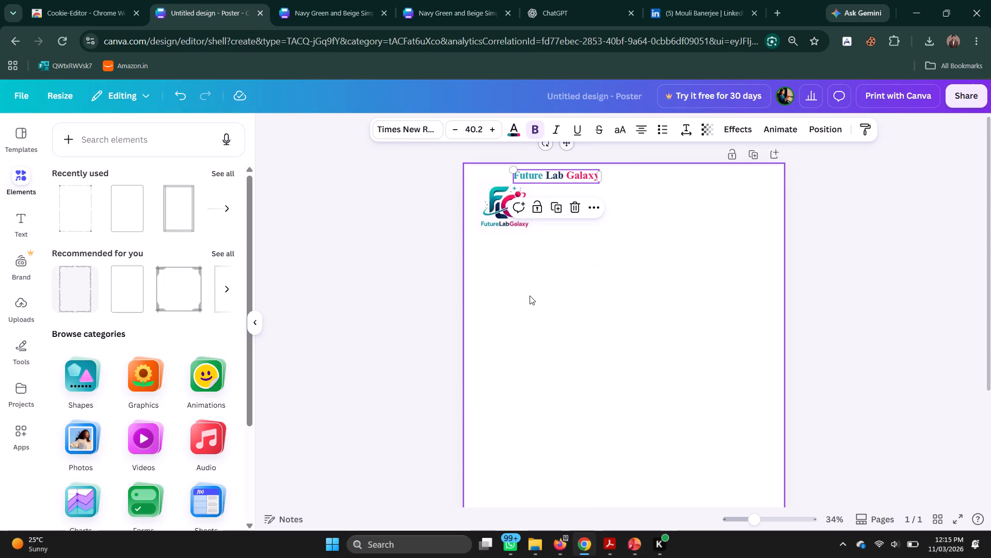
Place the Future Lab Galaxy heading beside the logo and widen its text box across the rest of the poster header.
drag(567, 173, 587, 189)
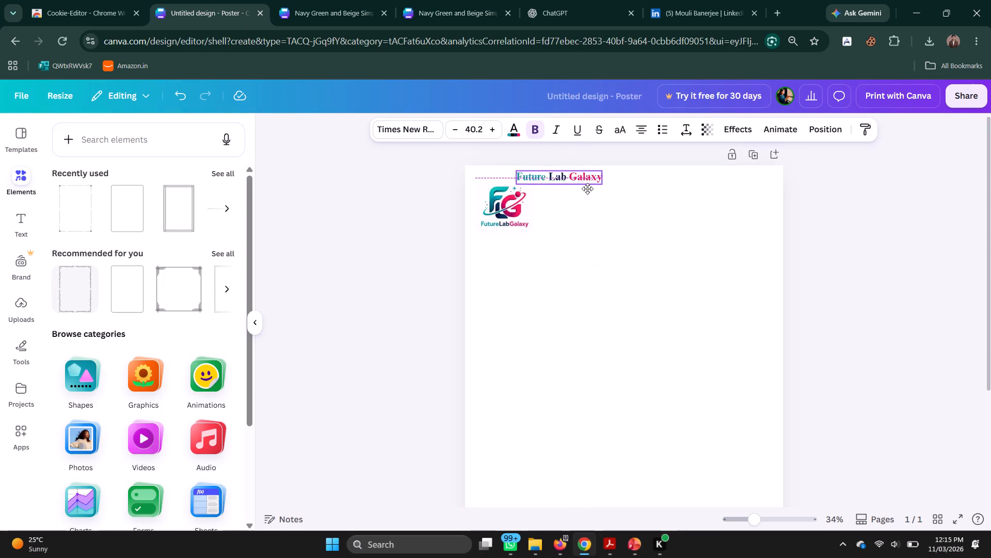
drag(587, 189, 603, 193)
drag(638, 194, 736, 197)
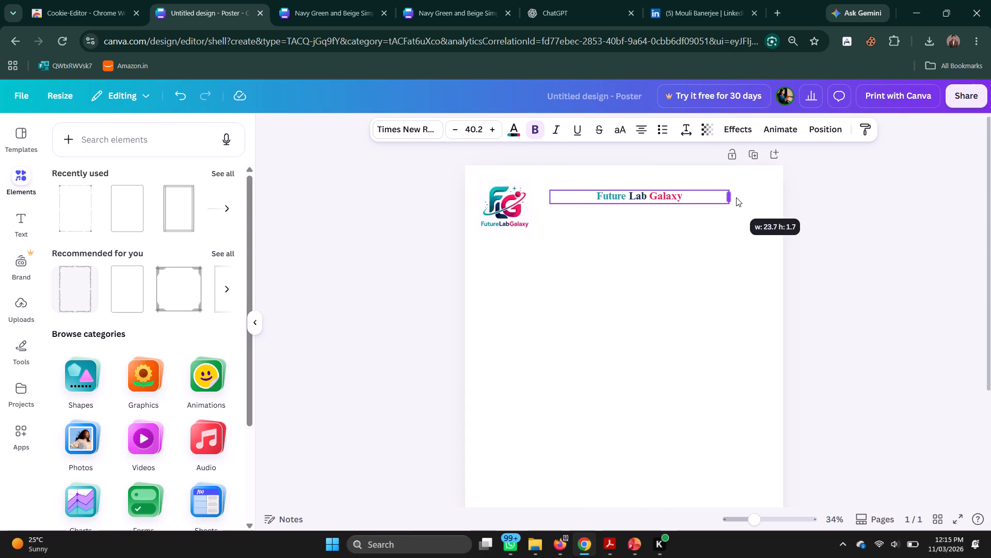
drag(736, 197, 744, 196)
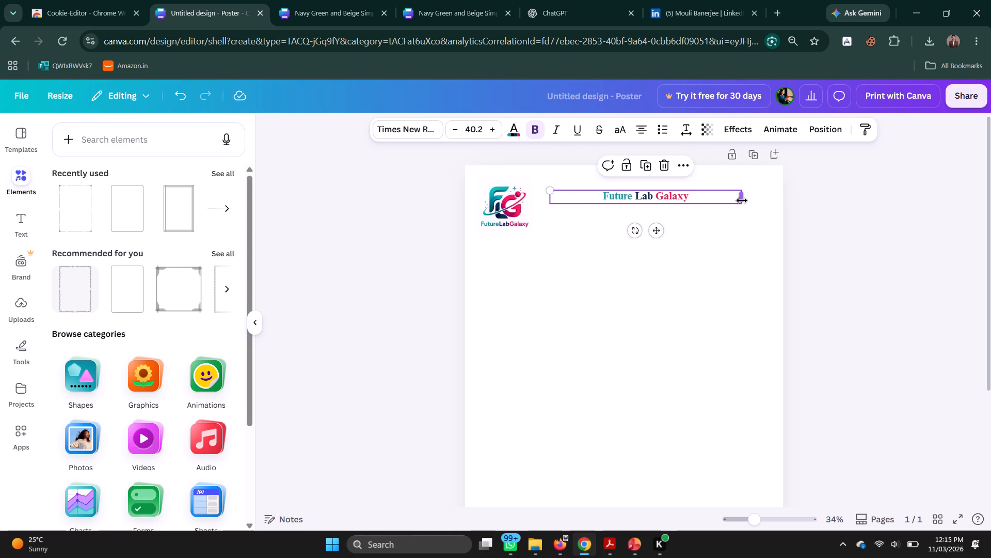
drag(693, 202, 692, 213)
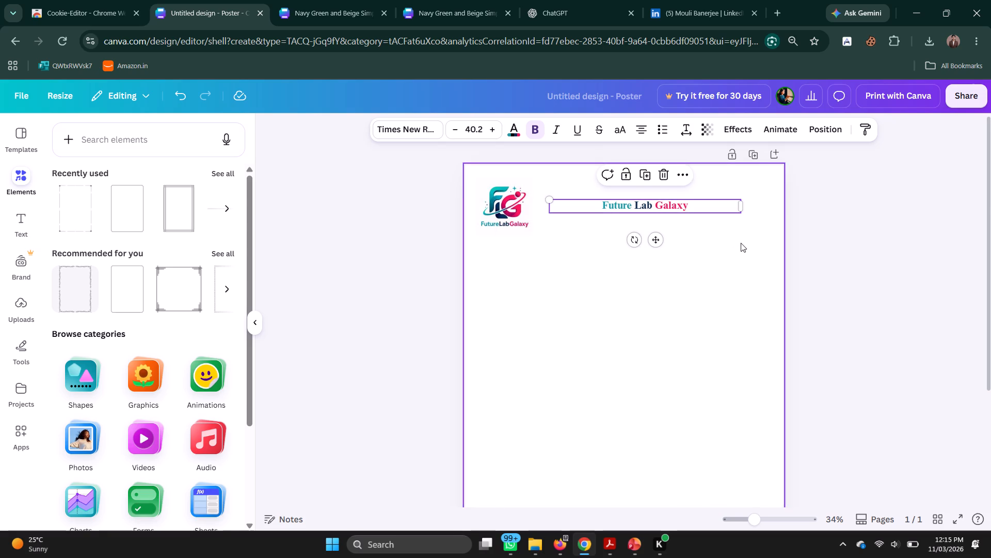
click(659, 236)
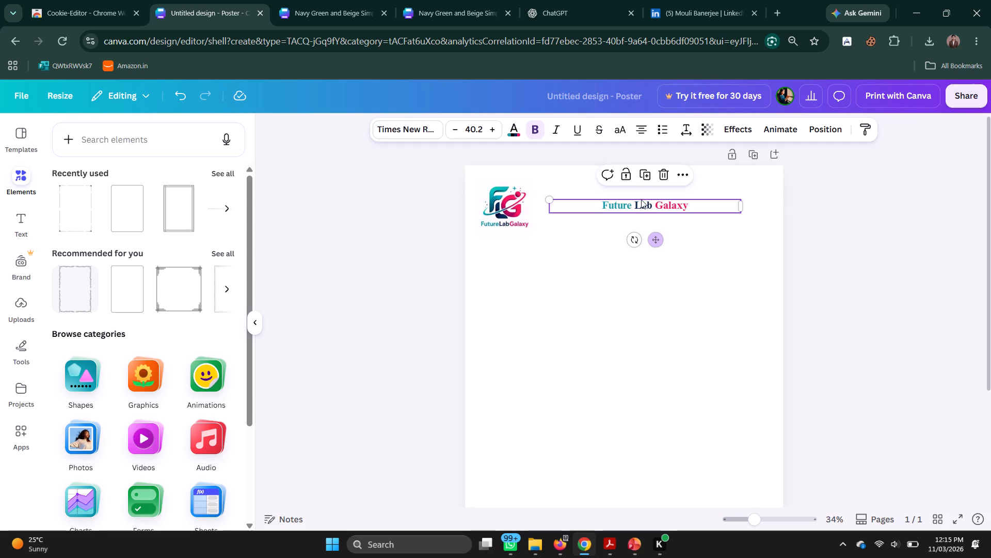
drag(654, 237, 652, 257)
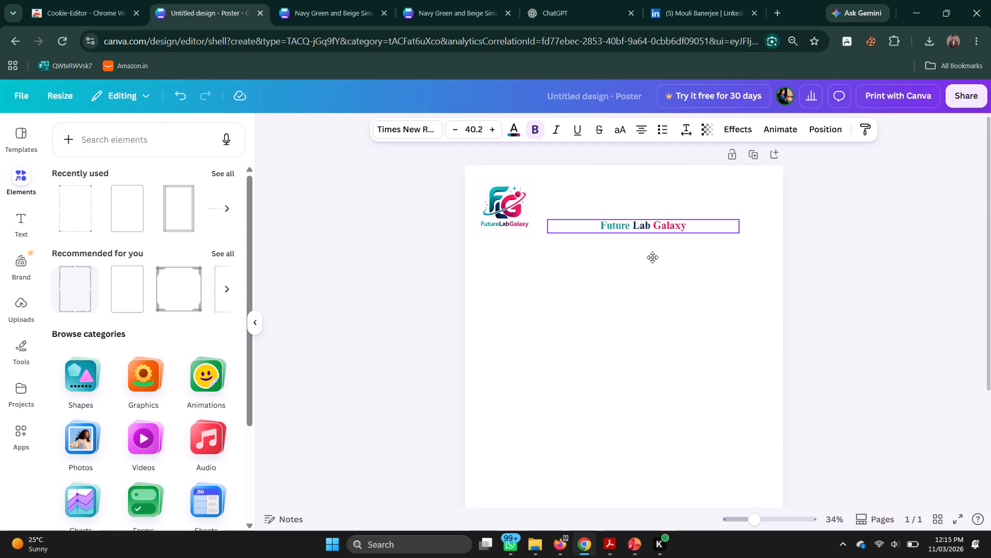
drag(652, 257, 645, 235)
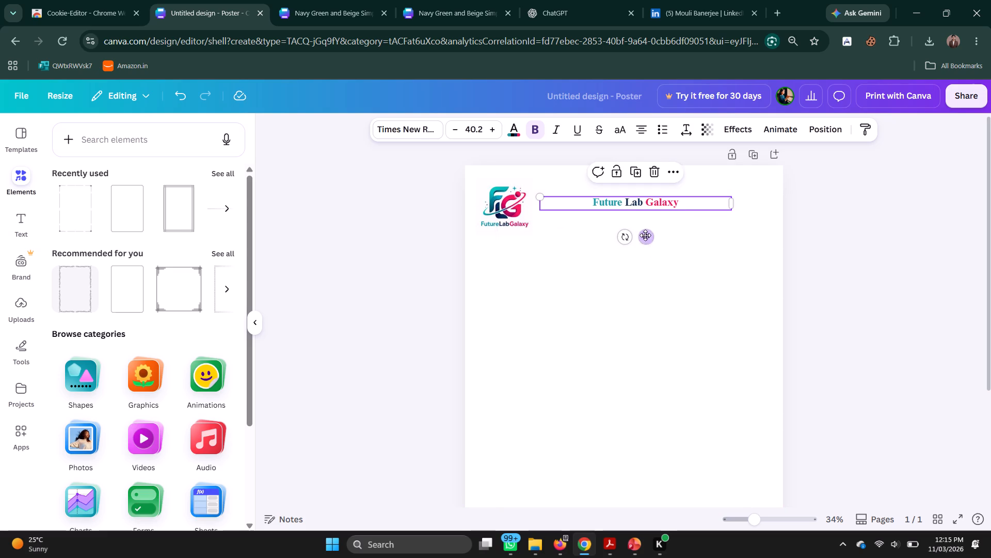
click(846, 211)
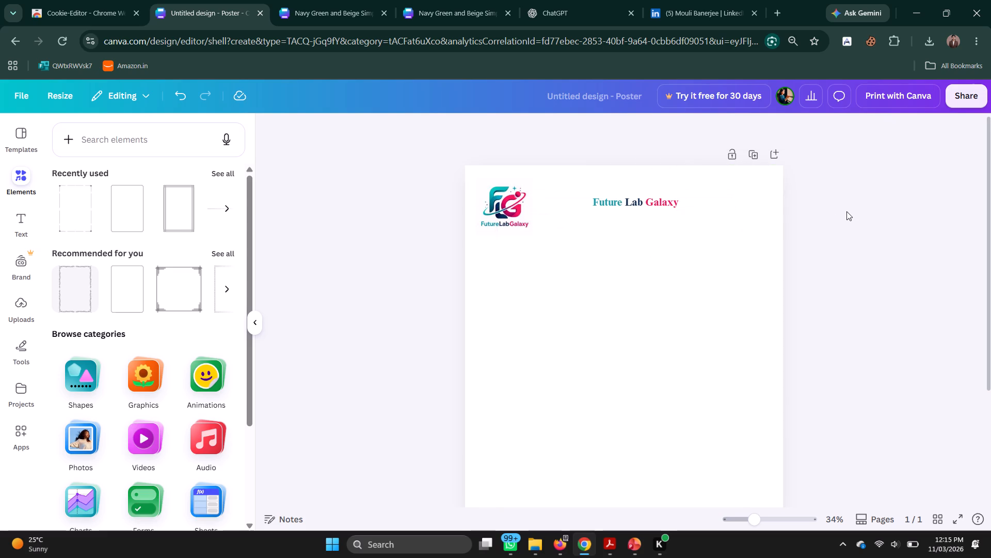
Unlock the faded background logo on page 1 of the job offer cover letter design.
click(483, 0)
click(713, 304)
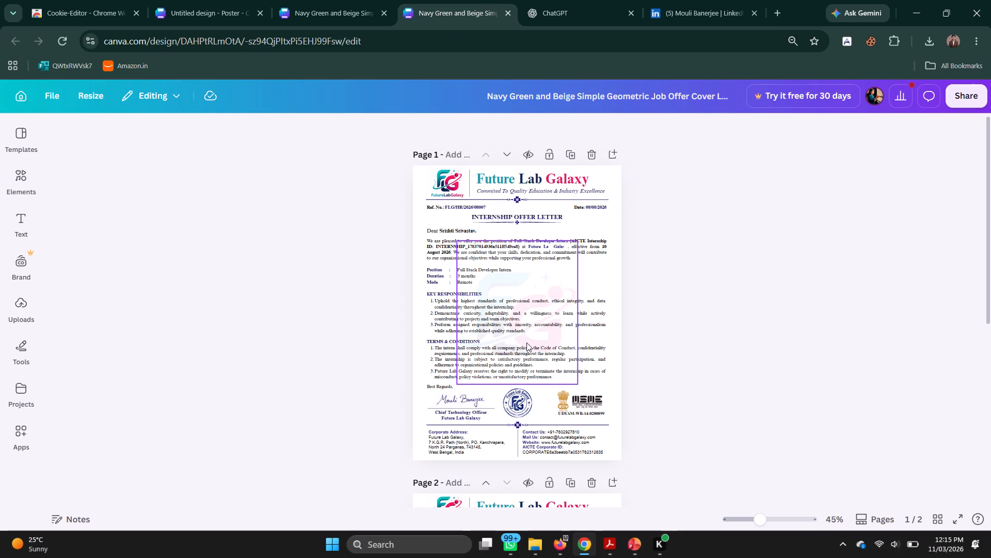
click(516, 327)
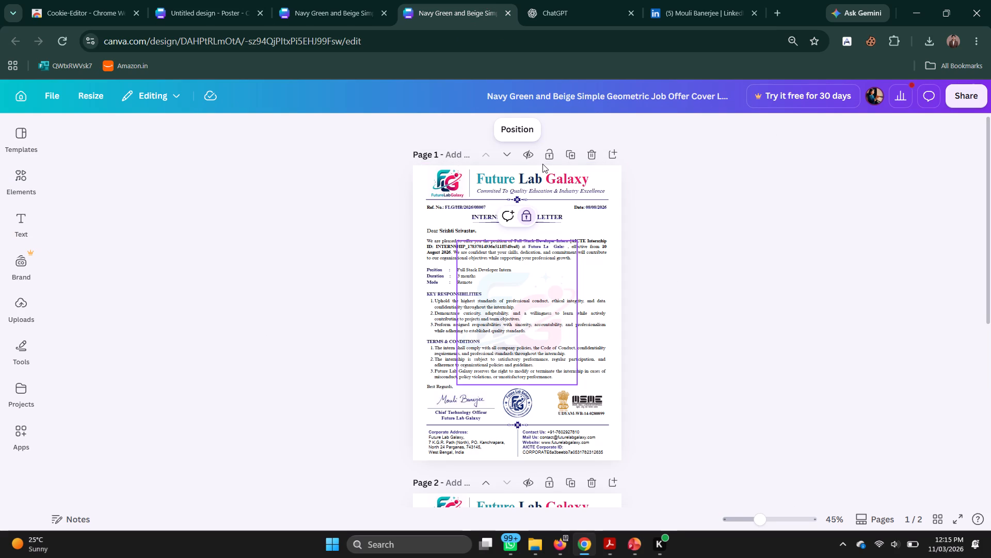
click(529, 215)
click(714, 239)
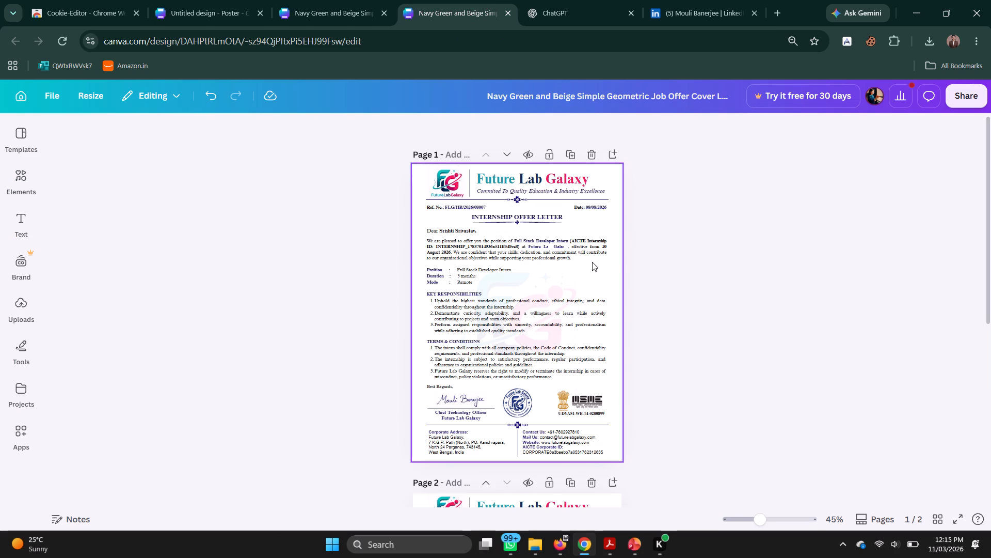
Copy all elements of the offer letter's page 1, paste them onto the poster, and move them clear of the existing header.
click(602, 275)
key(ctrl+a)
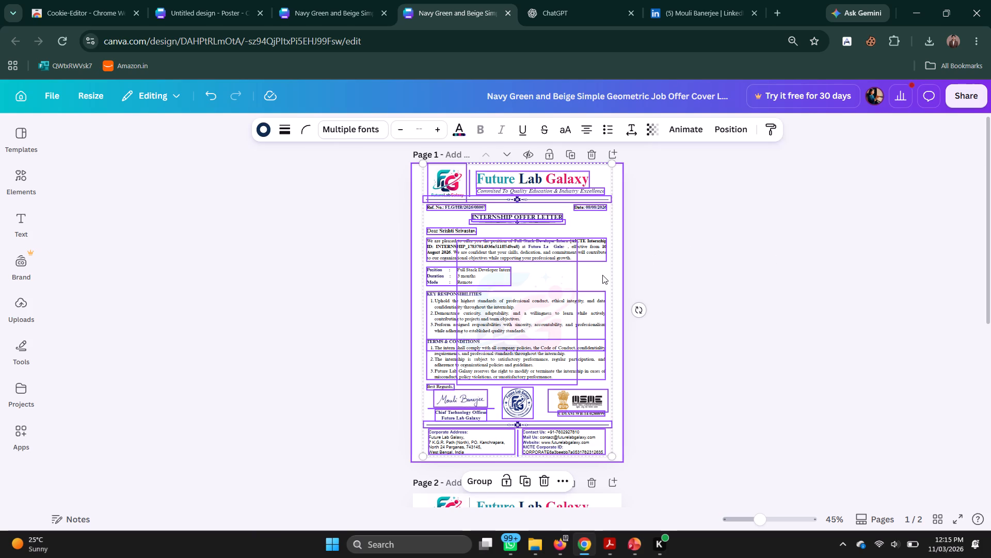
key(ctrl+c)
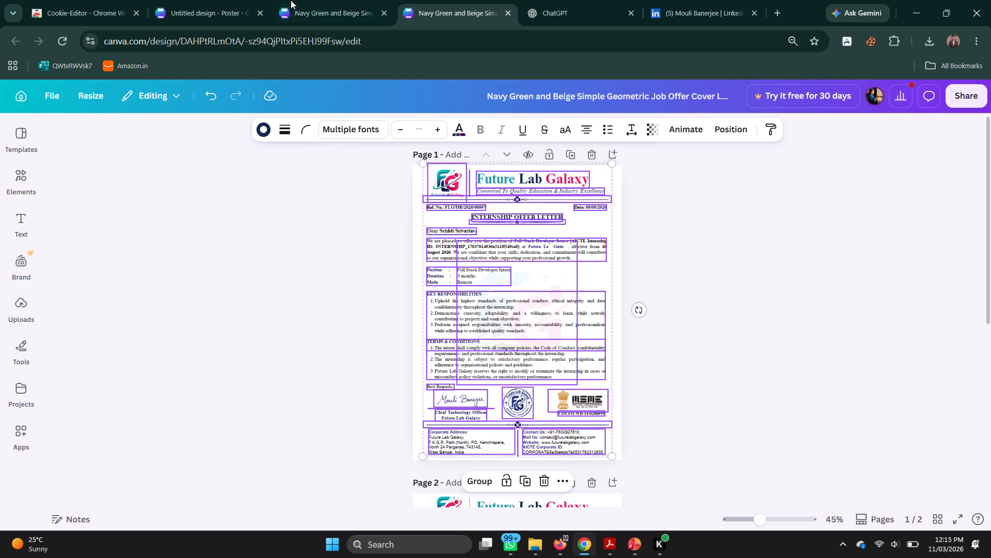
click(173, 0)
click(721, 339)
key(ctrl+a)
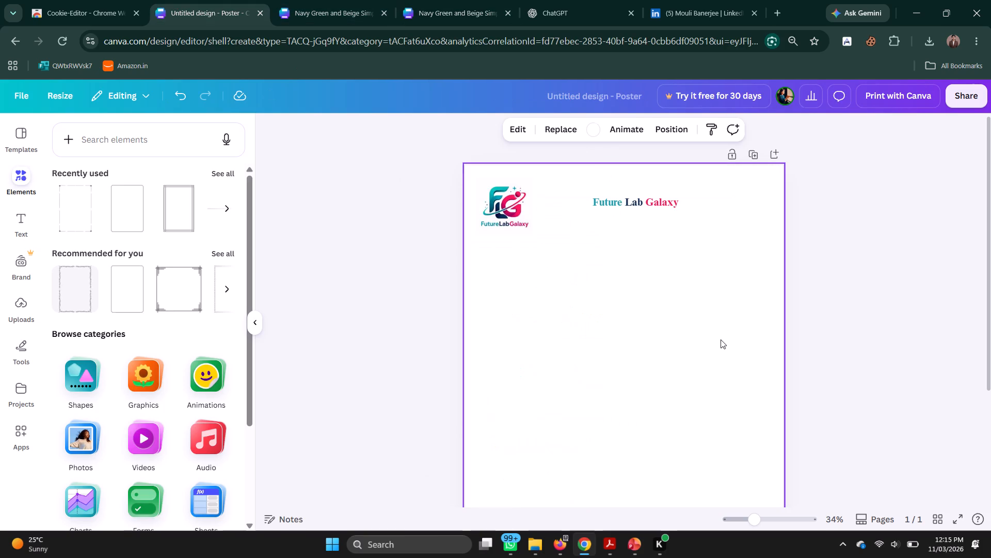
key(ctrl+v)
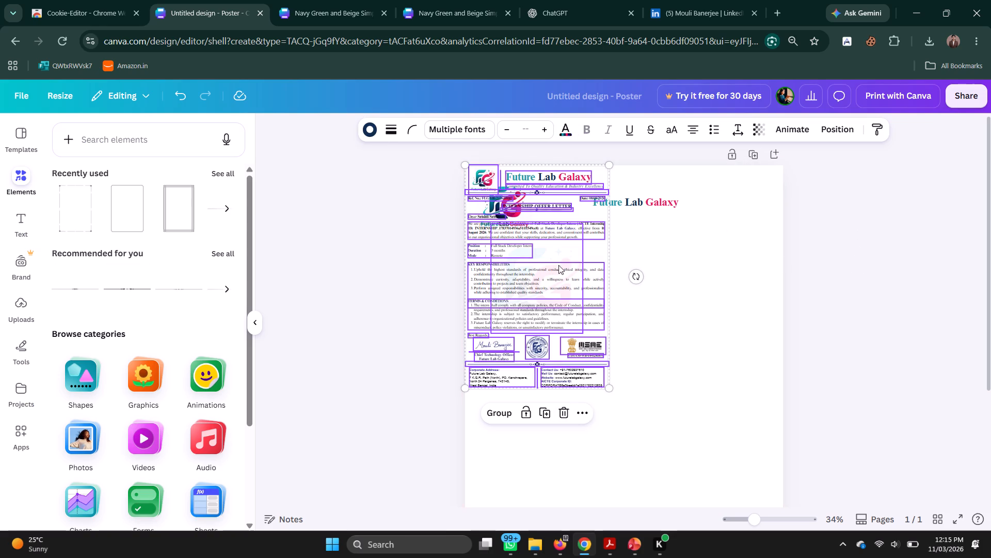
drag(559, 255, 653, 328)
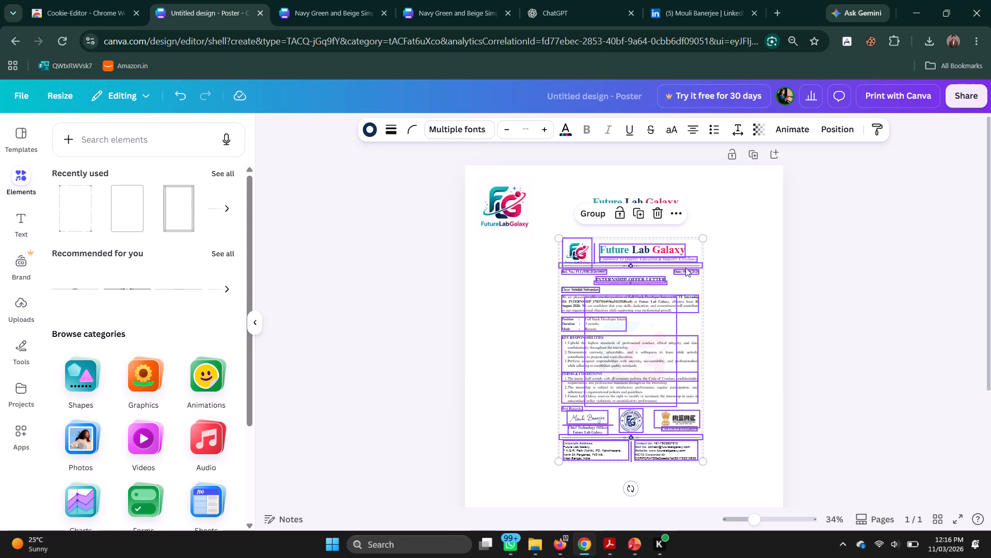
Delete the poster's original FutureLabGalaxy logo and separate Future Lab Galaxy heading above the pasted letter.
click(500, 206)
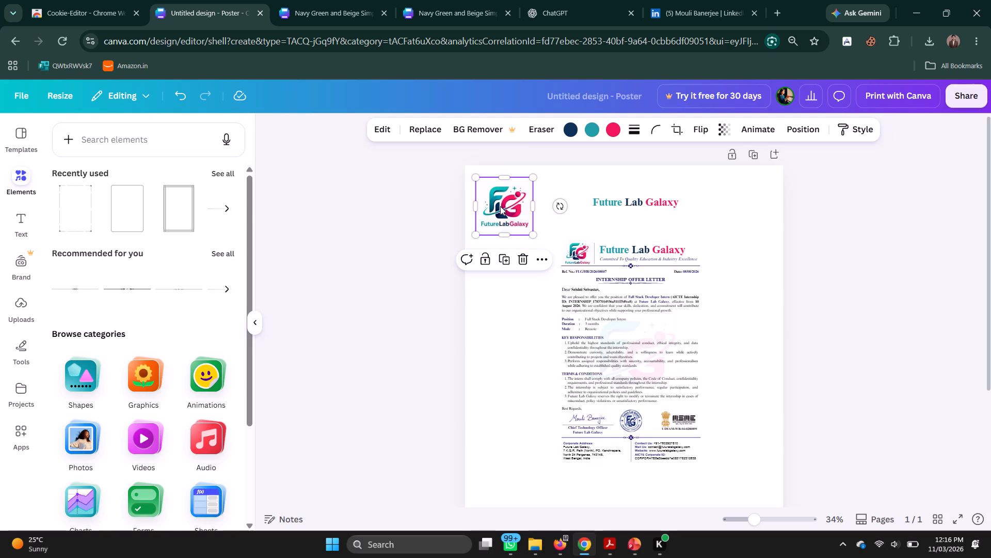
key(Delete)
click(651, 207)
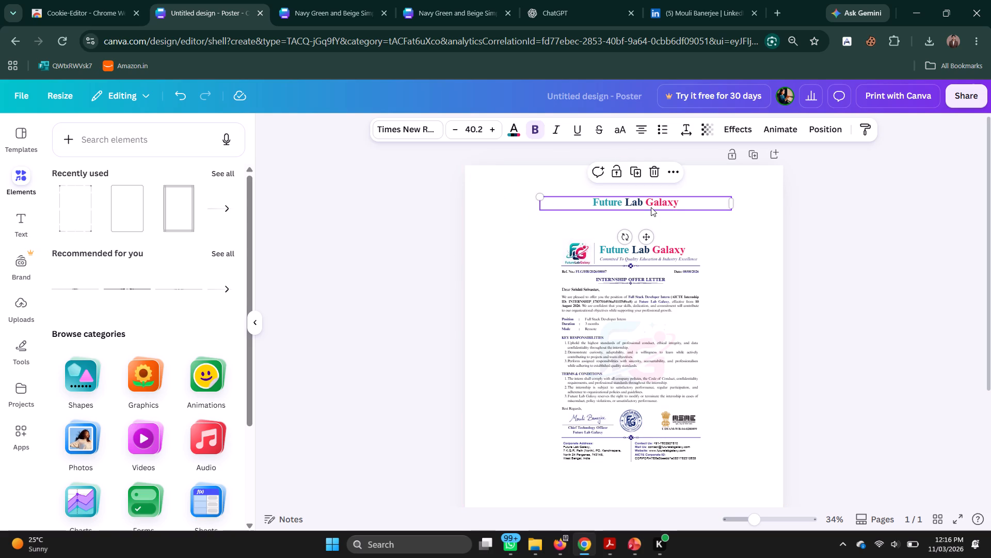
key(Delete)
key(Delete)
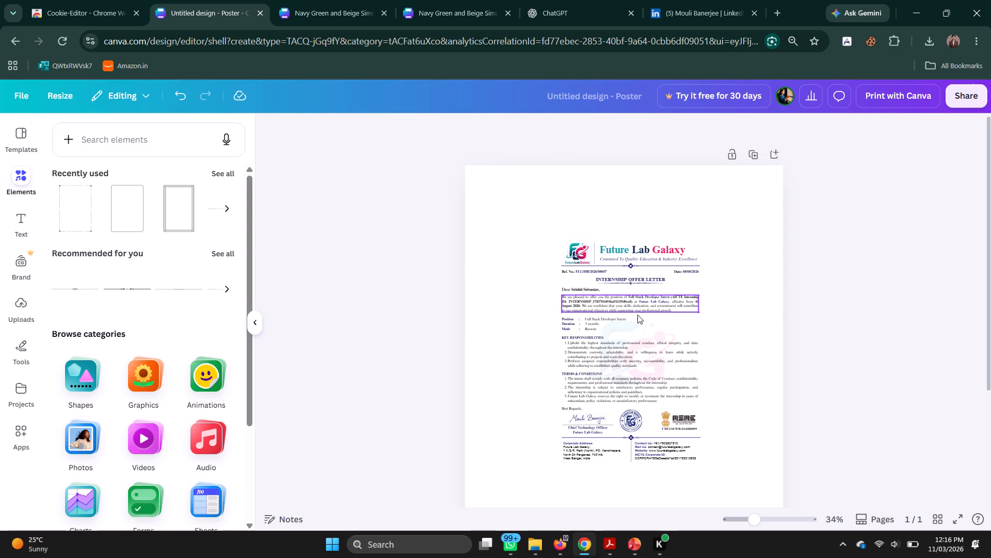
Select all pasted offer letter elements together, enlarge them proportionally, and shift them toward the middle of the poster.
click(630, 317)
click(696, 250)
click(700, 243)
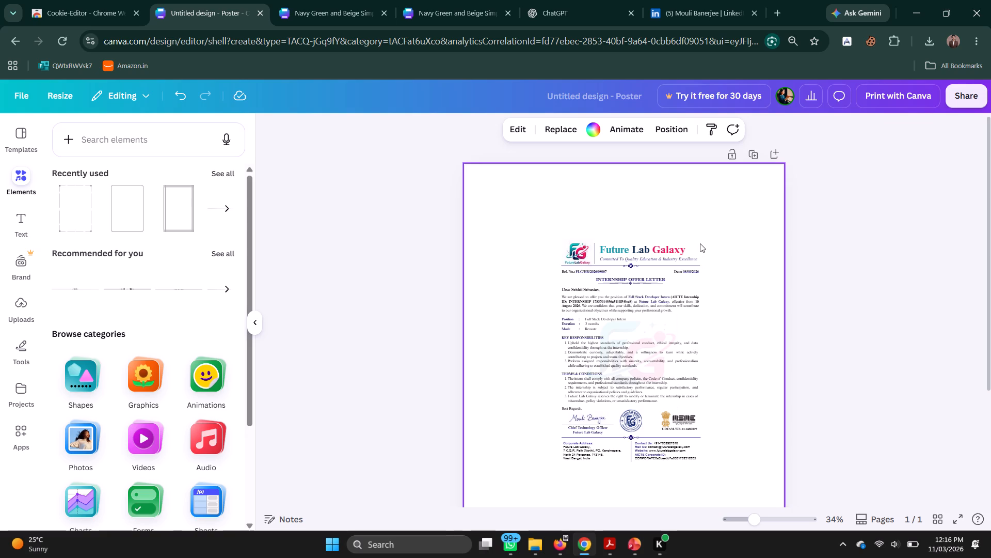
key(ctrl+a)
drag(701, 238, 773, 193)
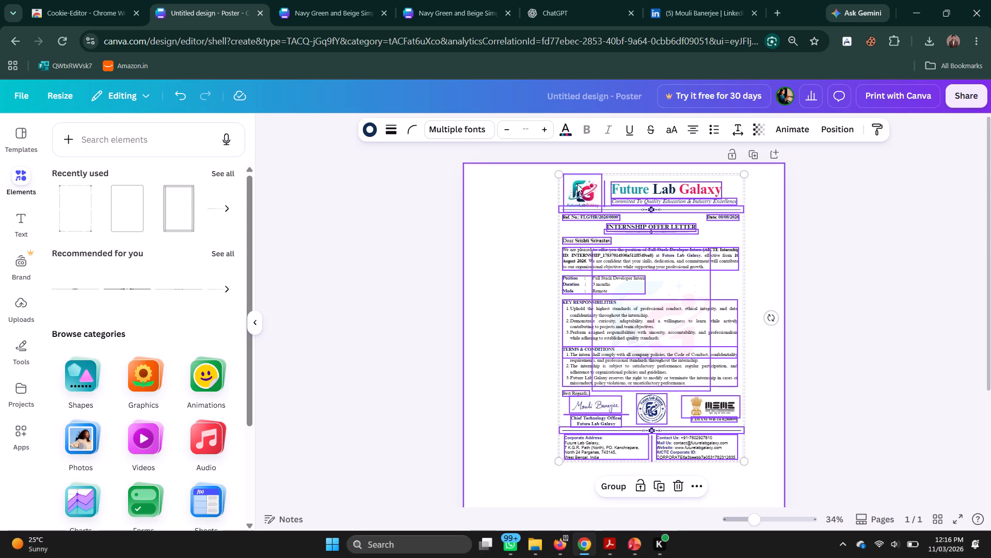
drag(561, 175, 516, 175)
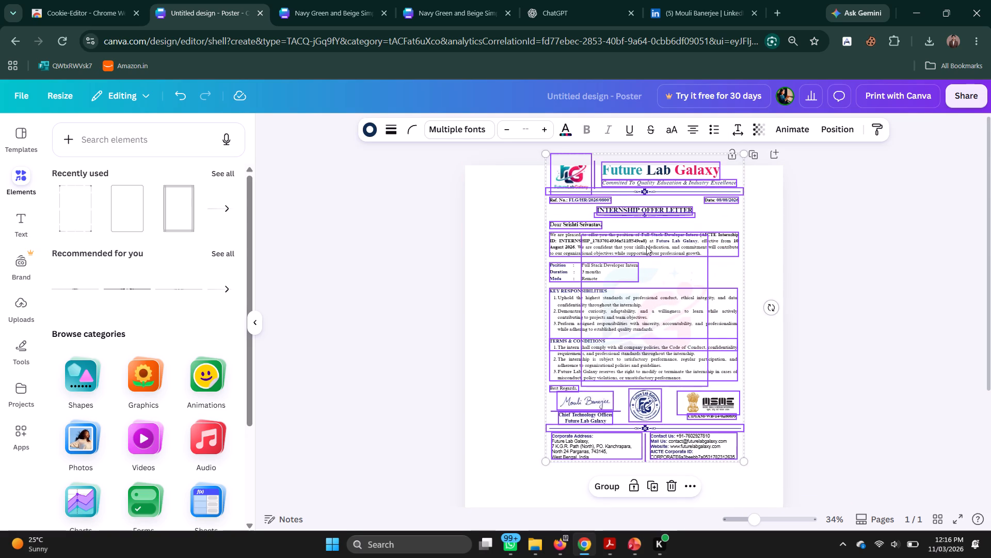
drag(673, 273, 662, 359)
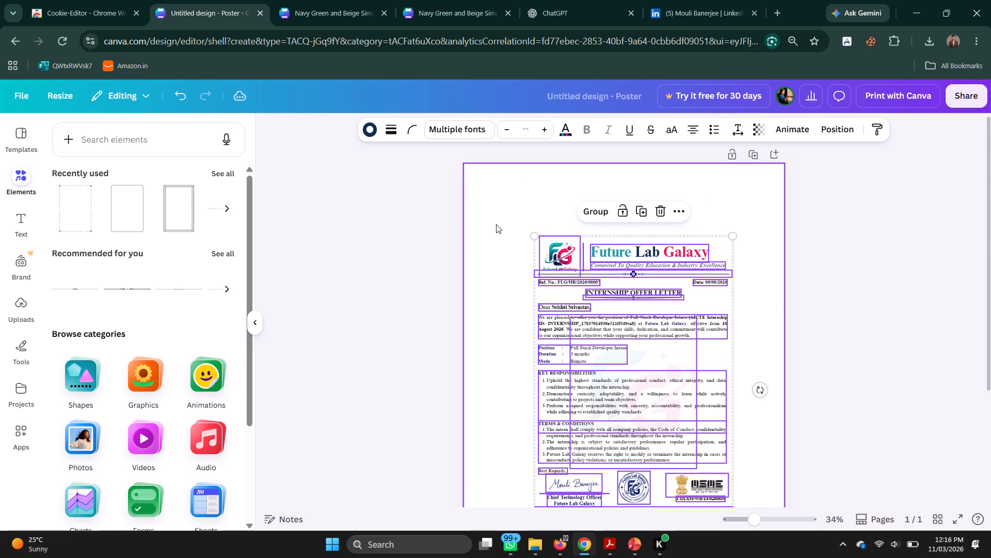
drag(533, 236, 472, 185)
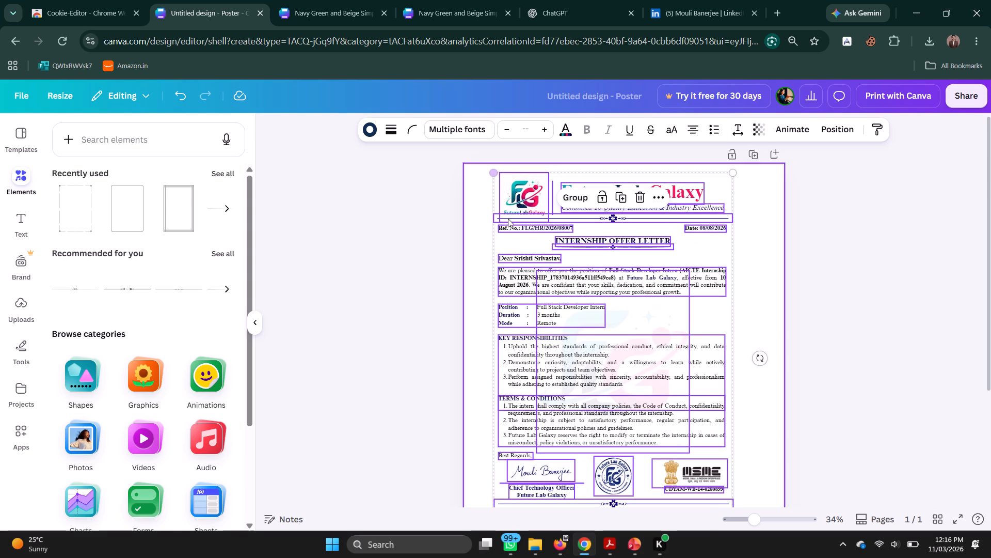
drag(671, 324, 686, 326)
Enlarge all selected offer letter elements proportionally so the layout fills most of the poster's width and height.
scroll(832, 326, down, 6)
scroll(832, 326, up, 2)
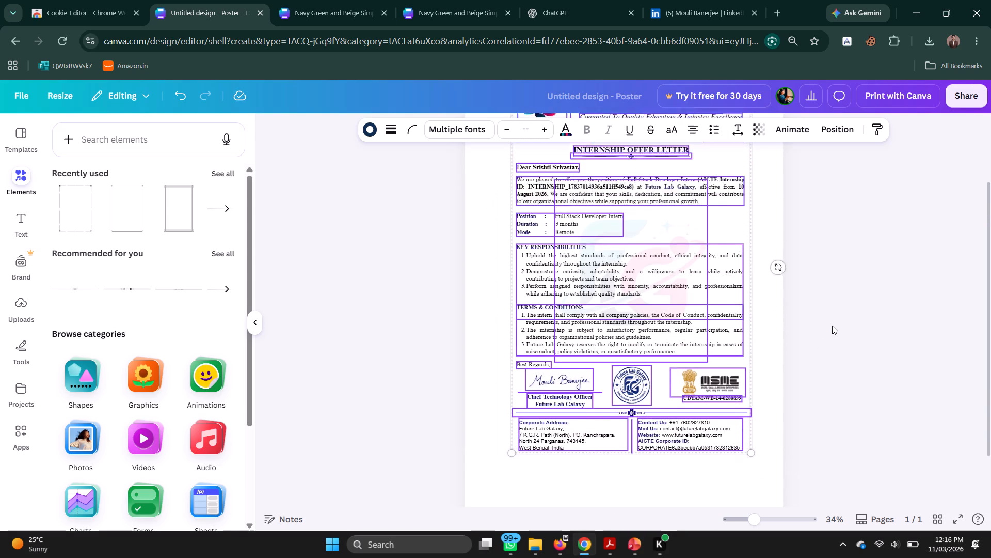
scroll(832, 326, down, 3)
drag(749, 391, 755, 414)
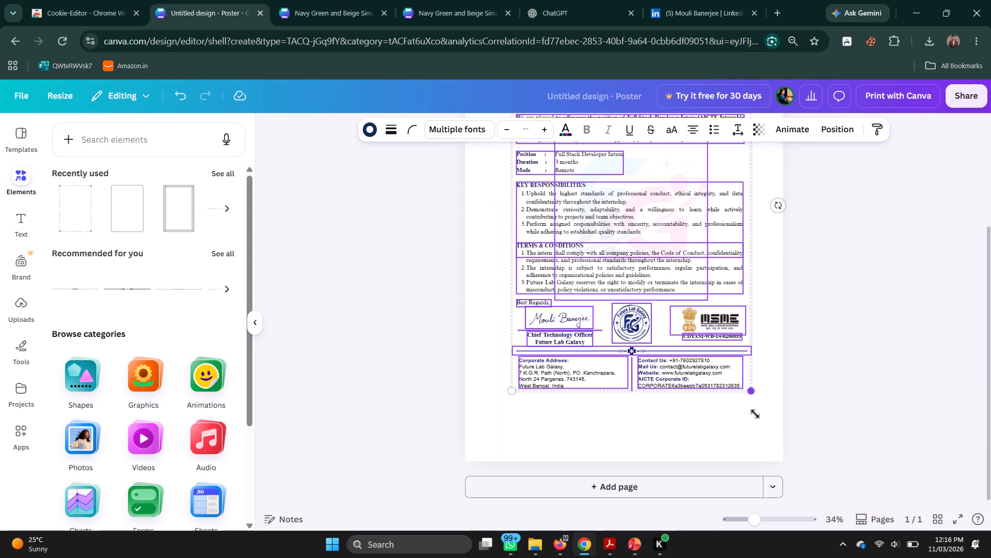
drag(755, 414, 771, 457)
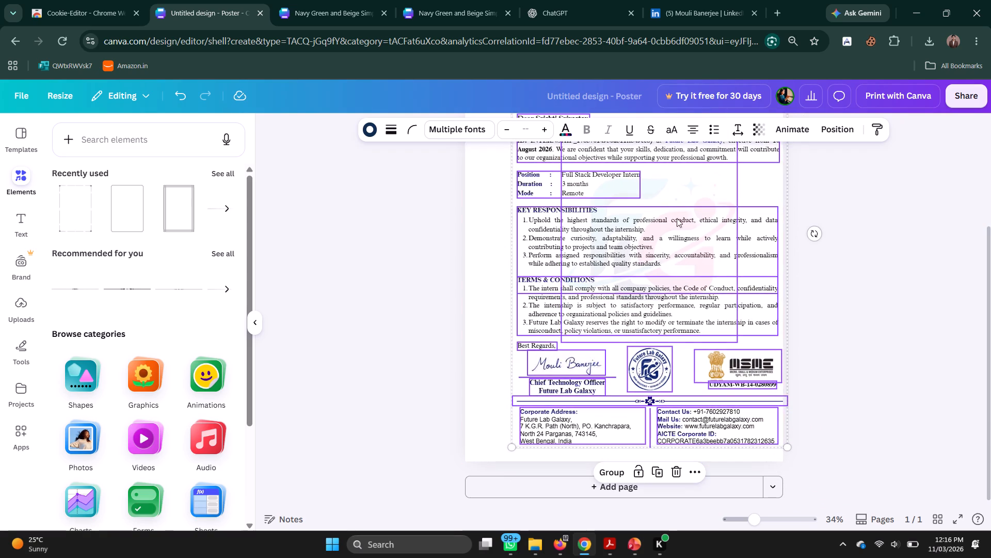
Move the enlarged letter layout back inside the poster's edges and scale it up slightly more.
drag(688, 187, 666, 201)
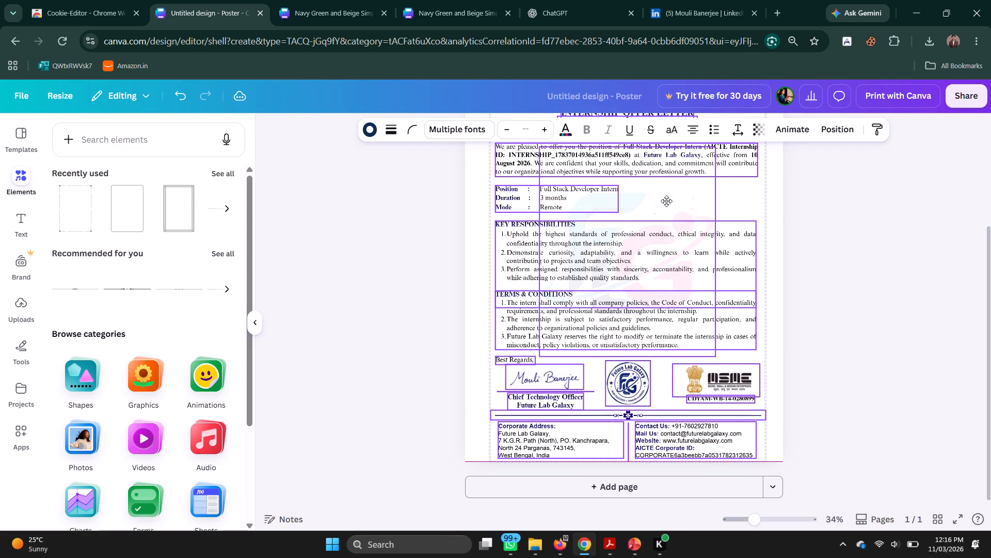
drag(666, 201, 668, 198)
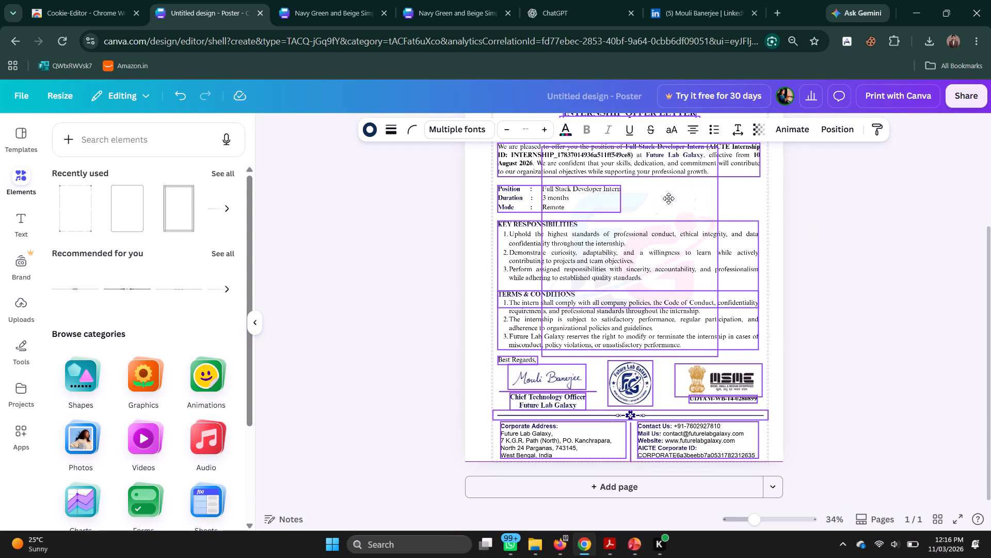
drag(668, 198, 668, 195)
scroll(791, 219, up, 4)
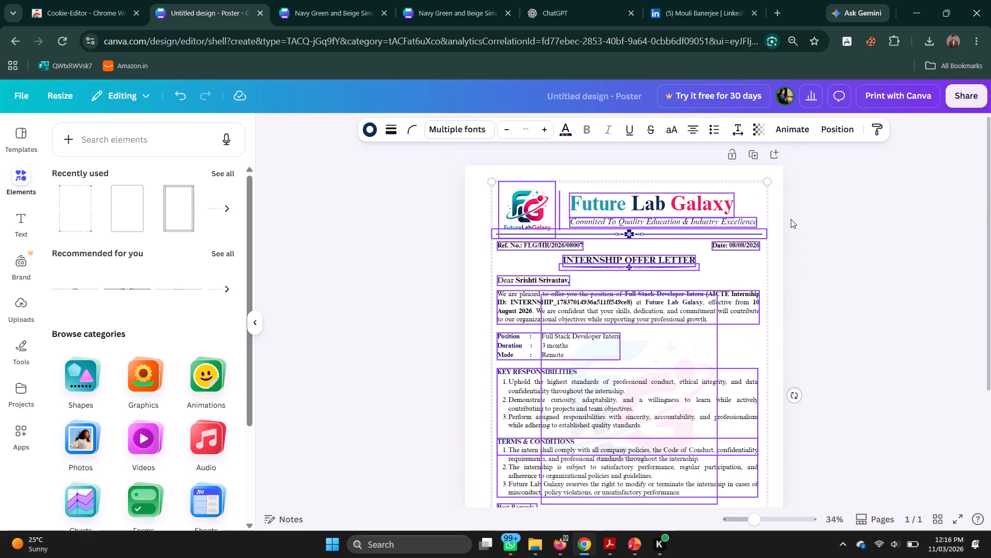
drag(663, 278, 662, 266)
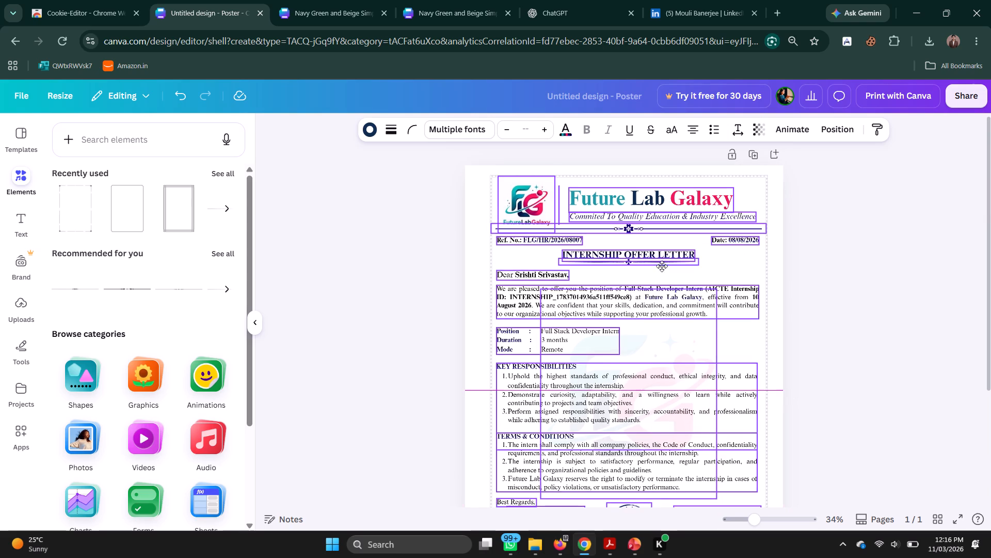
drag(662, 266, 647, 269)
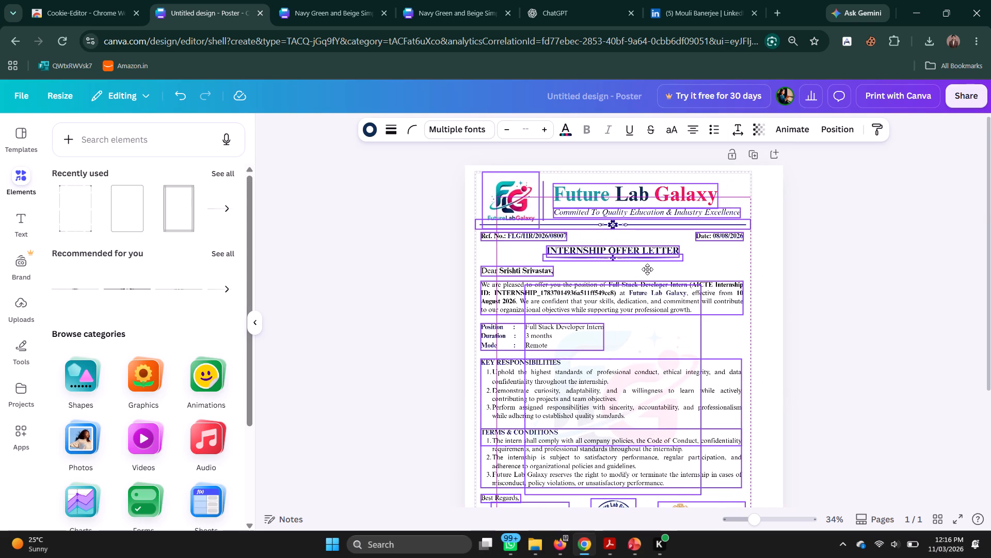
drag(647, 269, 651, 270)
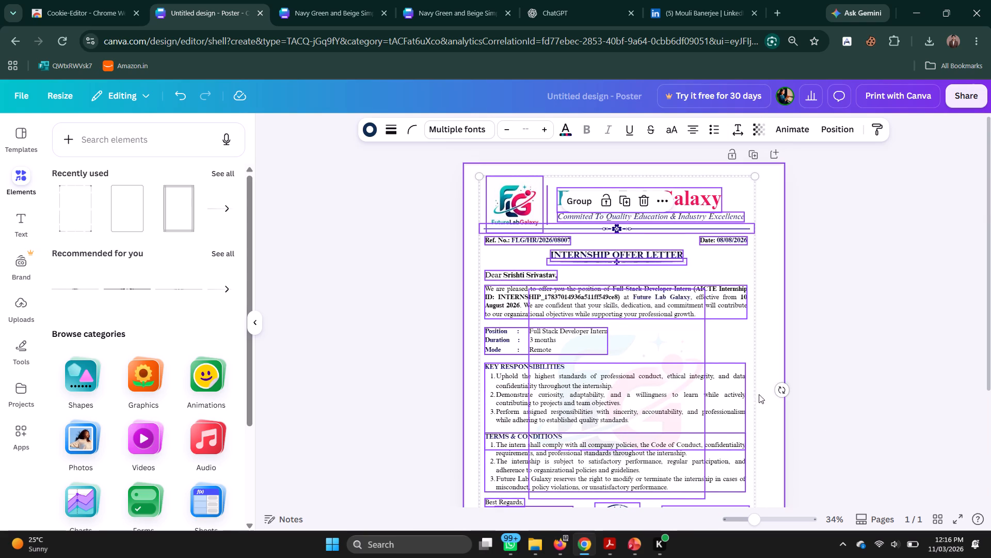
drag(754, 180, 754, 180)
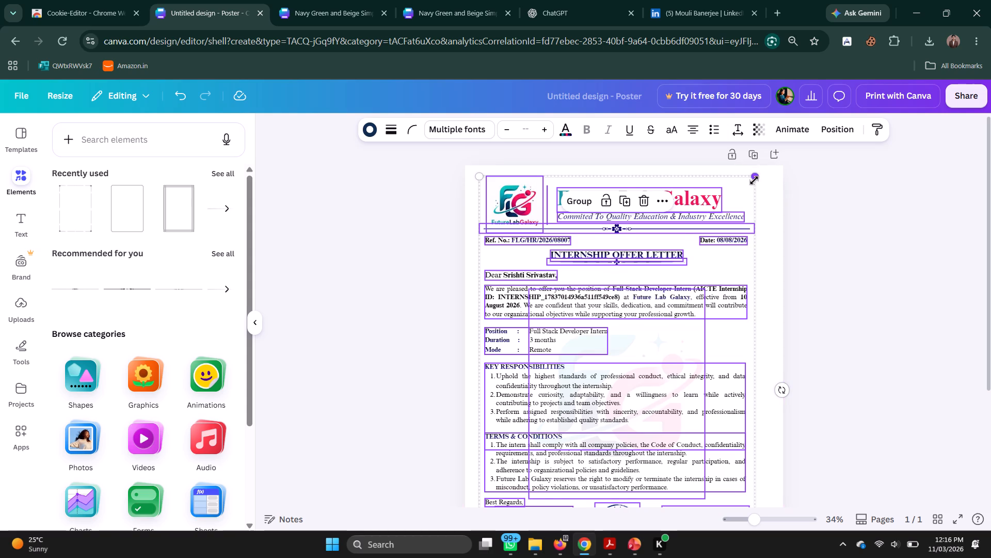
drag(754, 180, 763, 175)
click(806, 288)
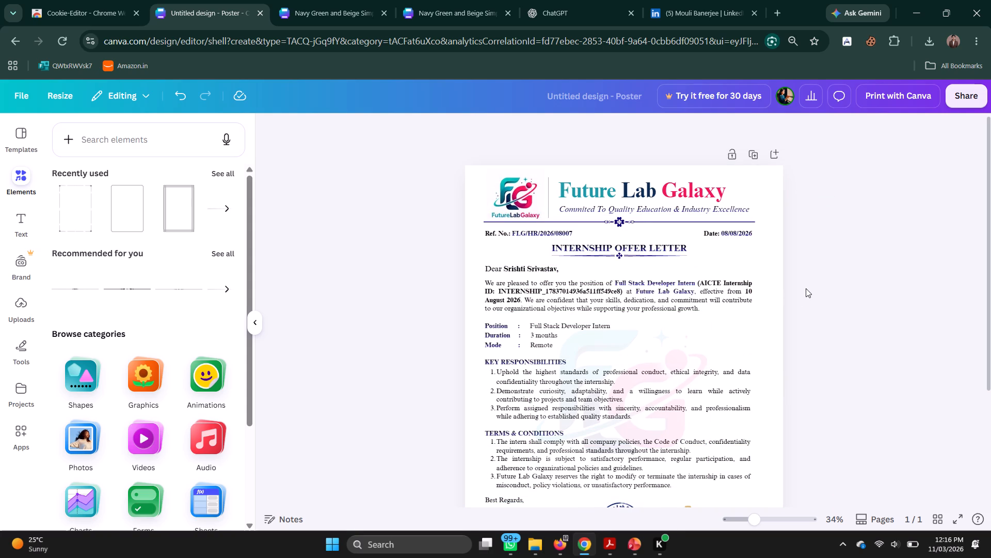
scroll(824, 305, down, 5)
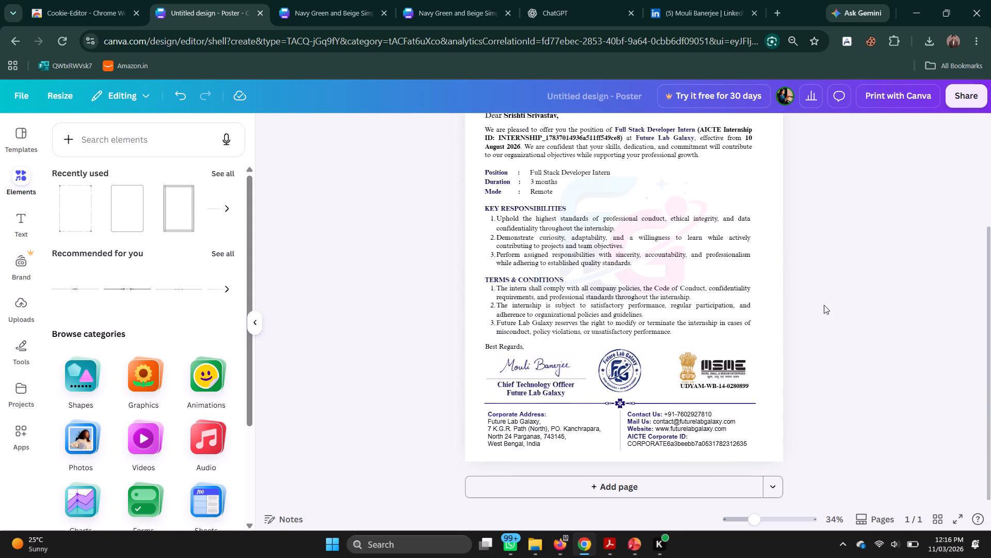
scroll(824, 305, up, 2)
Select every letter element and centre the layout on the poster both horizontally and vertically.
click(724, 302)
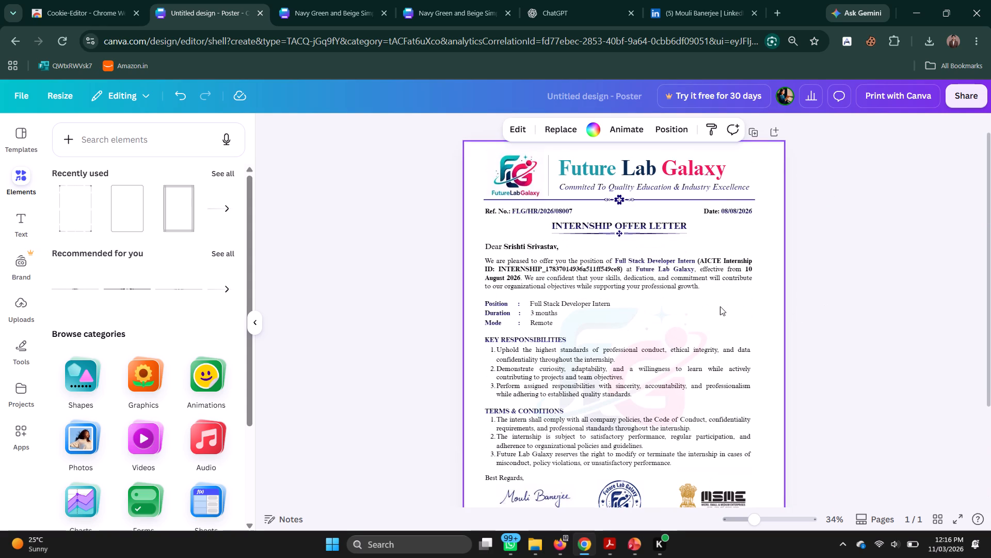
click(731, 318)
key(ctrl+a)
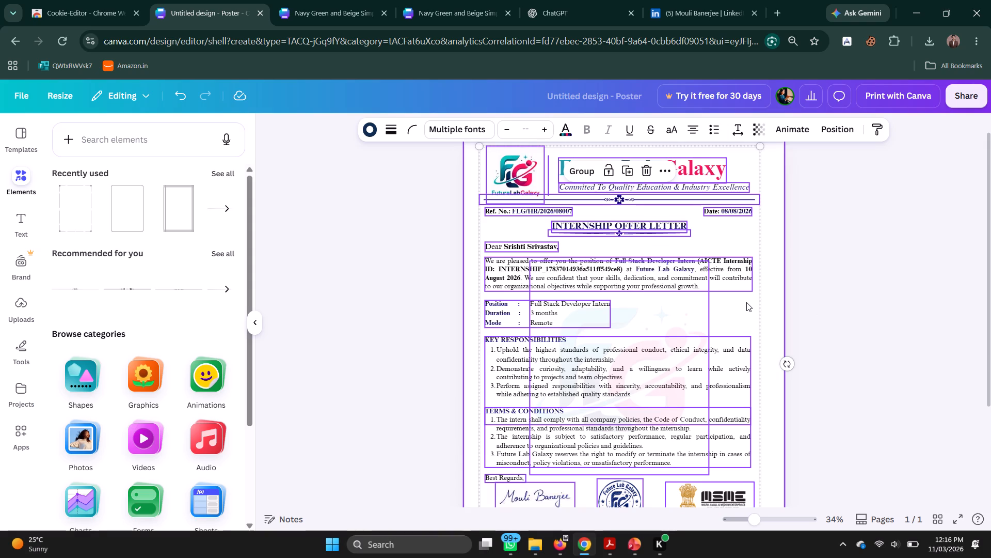
drag(734, 307, 742, 307)
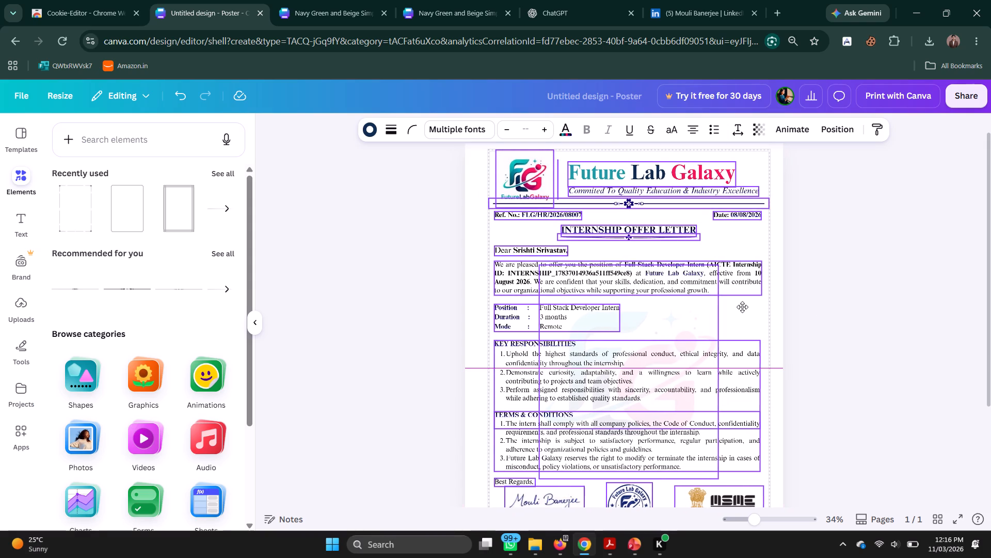
drag(742, 307, 741, 306)
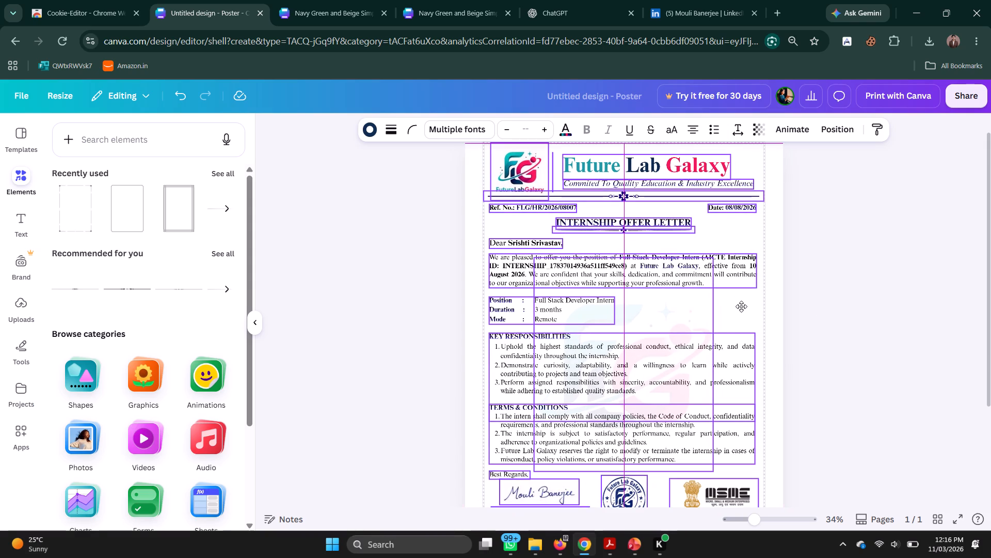
drag(741, 306, 741, 311)
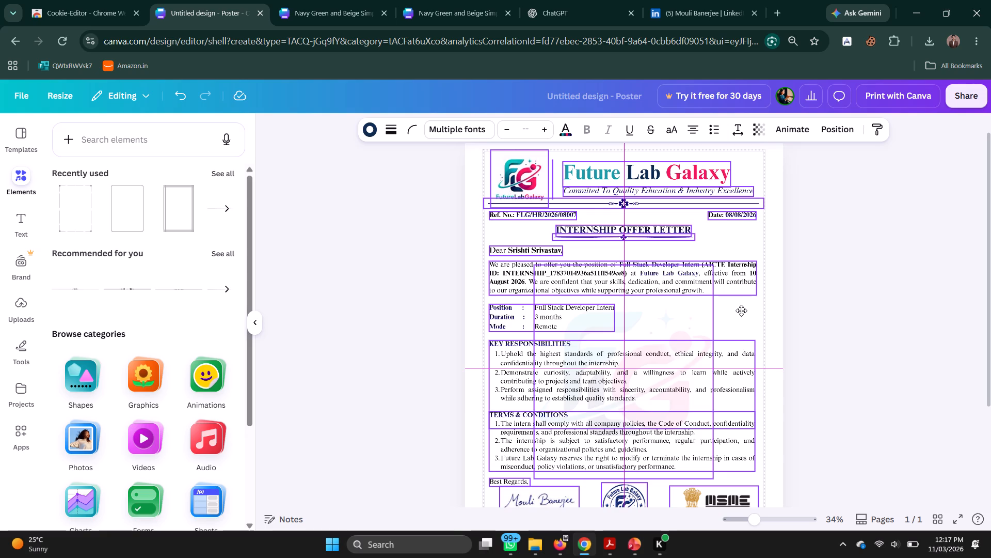
scroll(862, 297, down, 5)
click(862, 297)
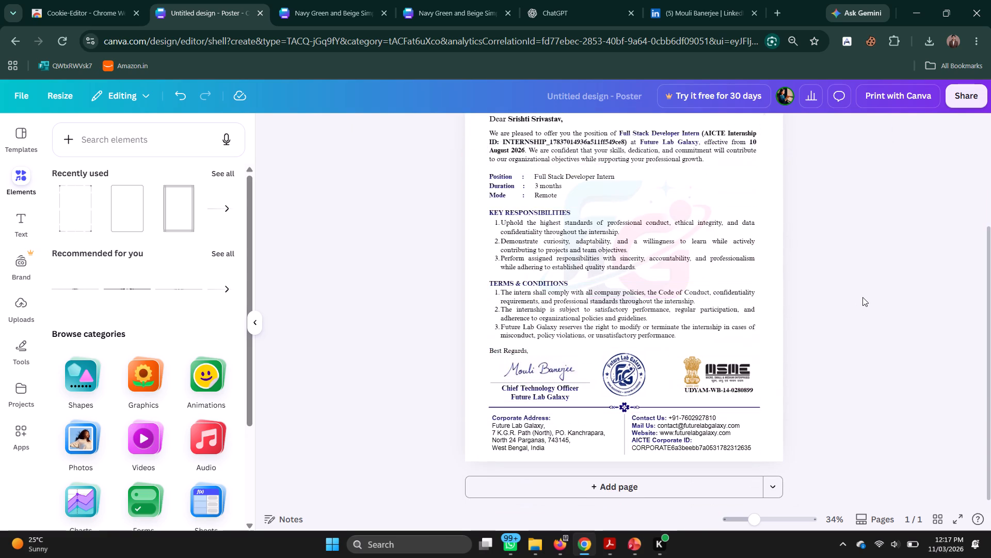
scroll(862, 297, up, 5)
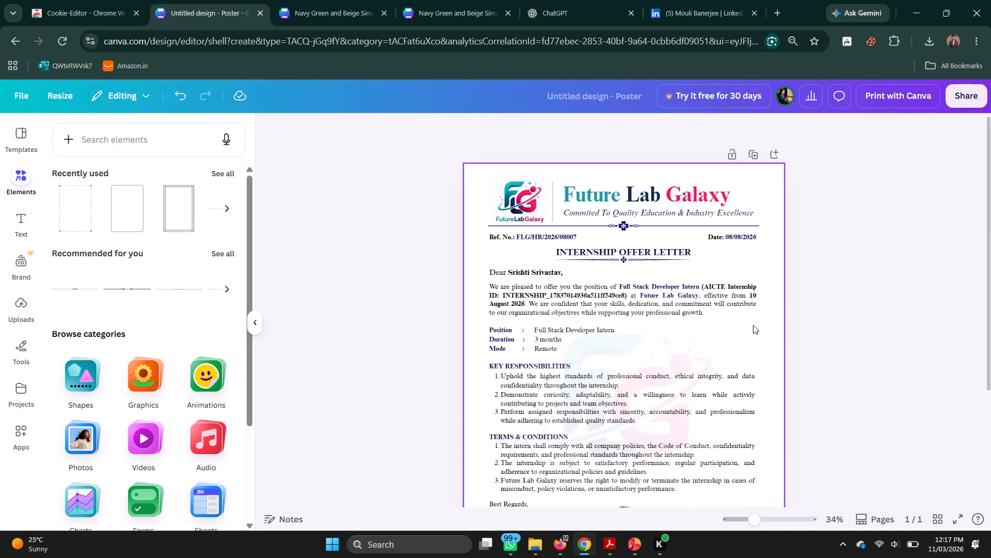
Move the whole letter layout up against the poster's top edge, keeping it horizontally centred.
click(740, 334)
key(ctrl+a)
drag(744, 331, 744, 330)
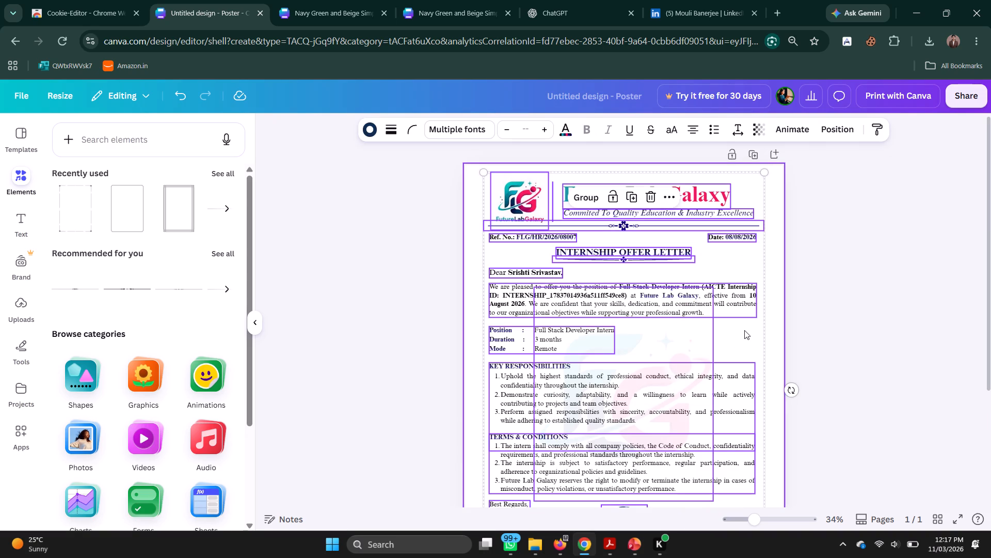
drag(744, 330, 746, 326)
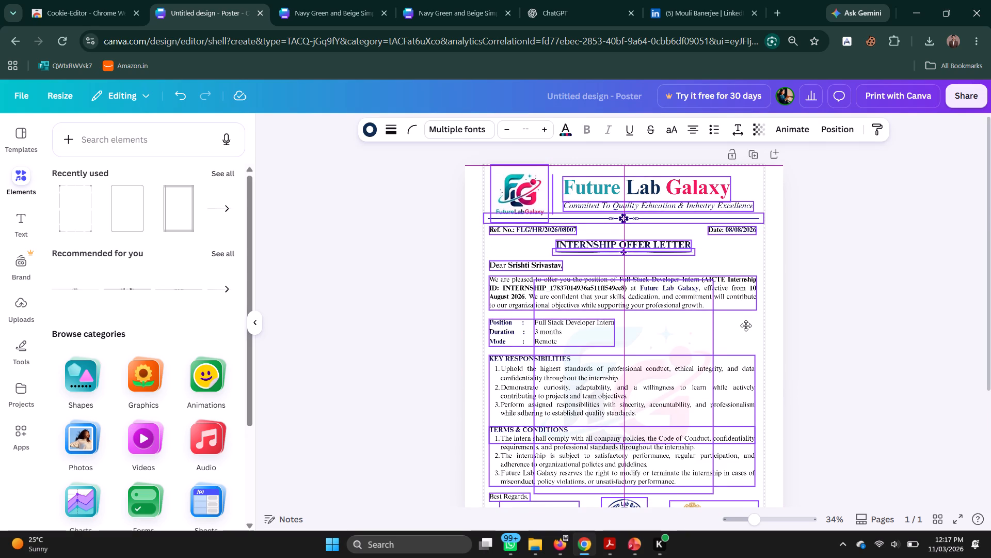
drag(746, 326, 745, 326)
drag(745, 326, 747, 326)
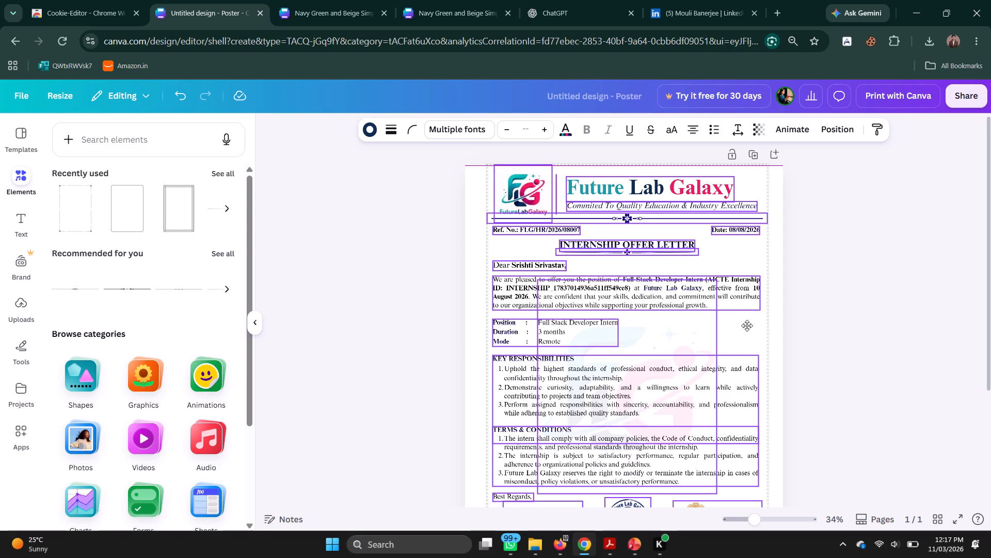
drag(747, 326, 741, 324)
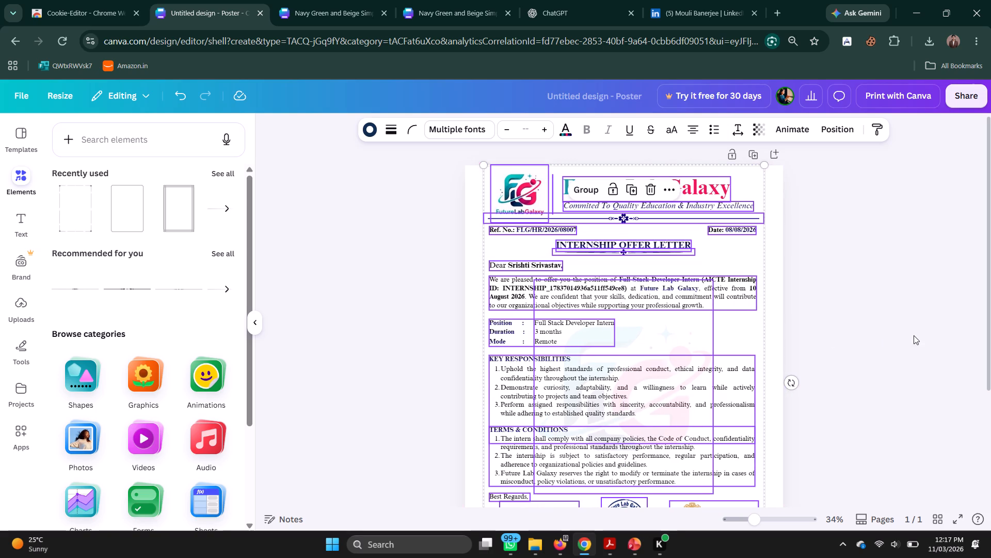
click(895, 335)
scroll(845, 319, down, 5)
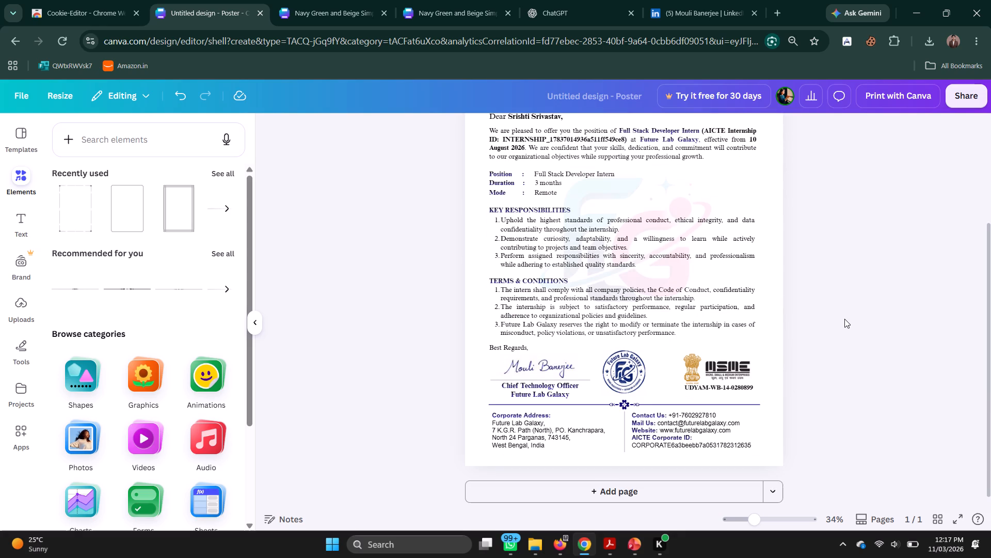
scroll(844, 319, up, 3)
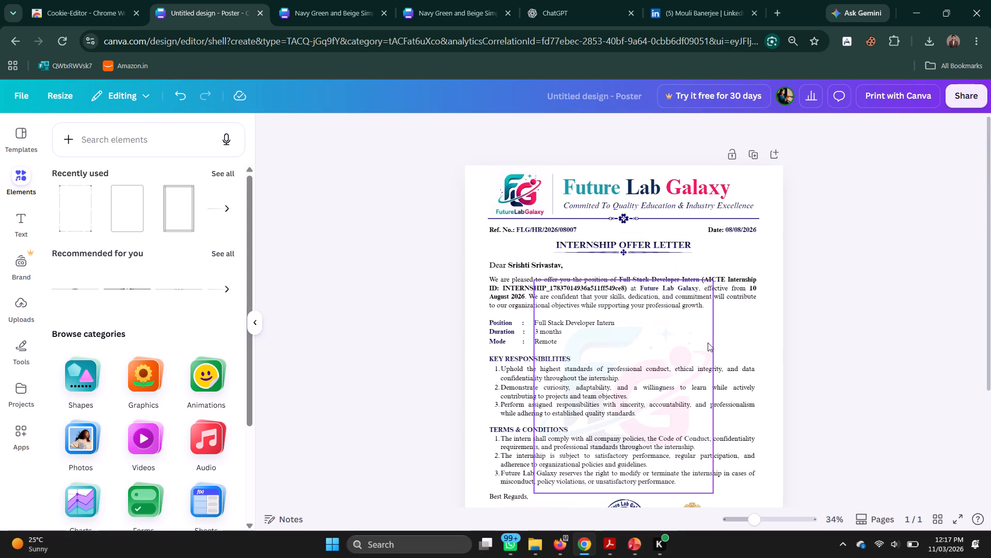
Select all letter elements and align them with the poster's vertical and horizontal centre lines.
click(750, 327)
key(ctrl+a)
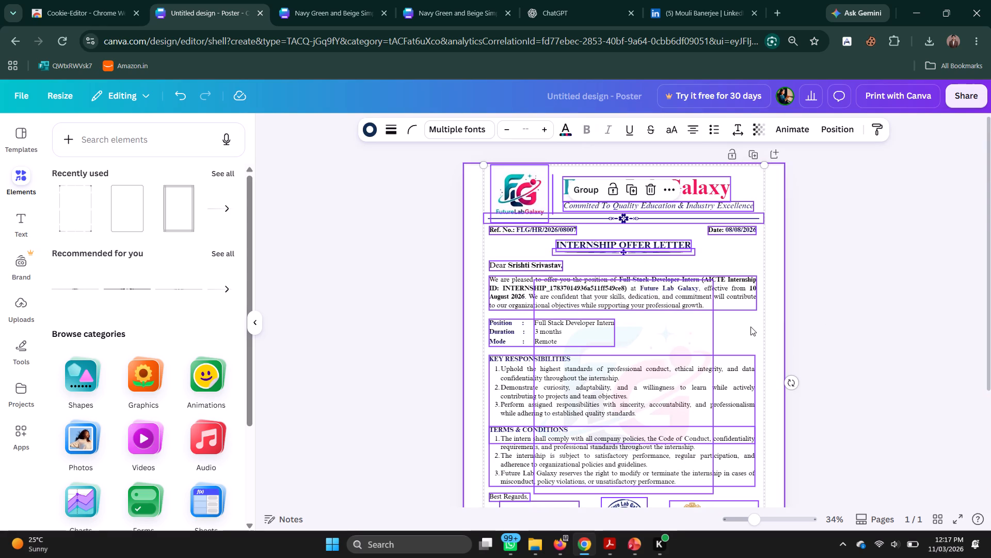
drag(745, 324, 746, 331)
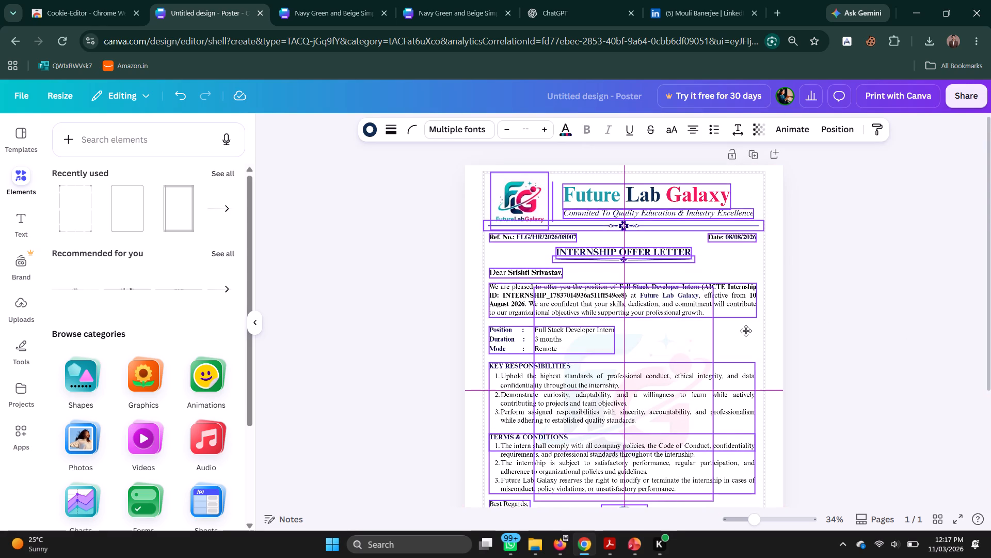
drag(746, 331, 745, 330)
scroll(841, 309, down, 6)
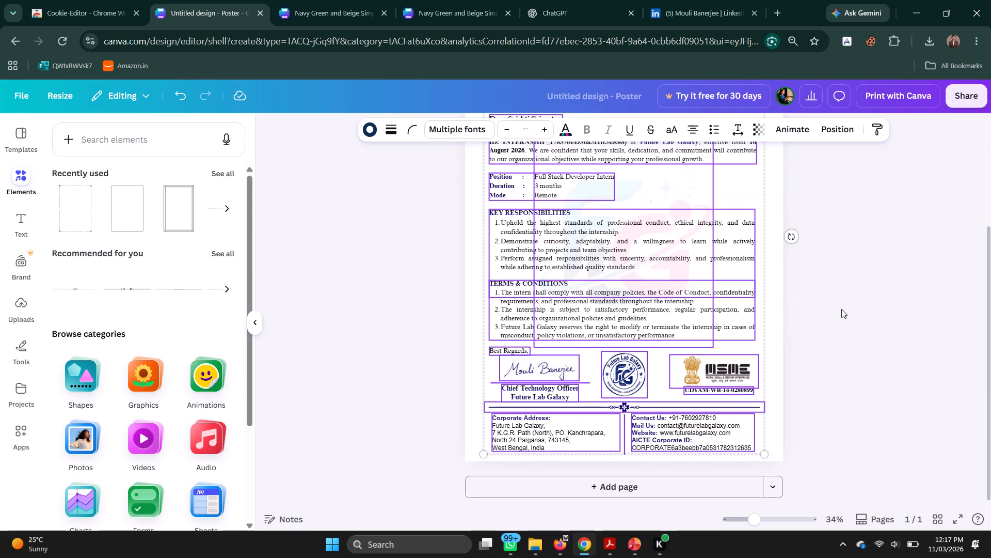
click(841, 309)
scroll(841, 309, up, 5)
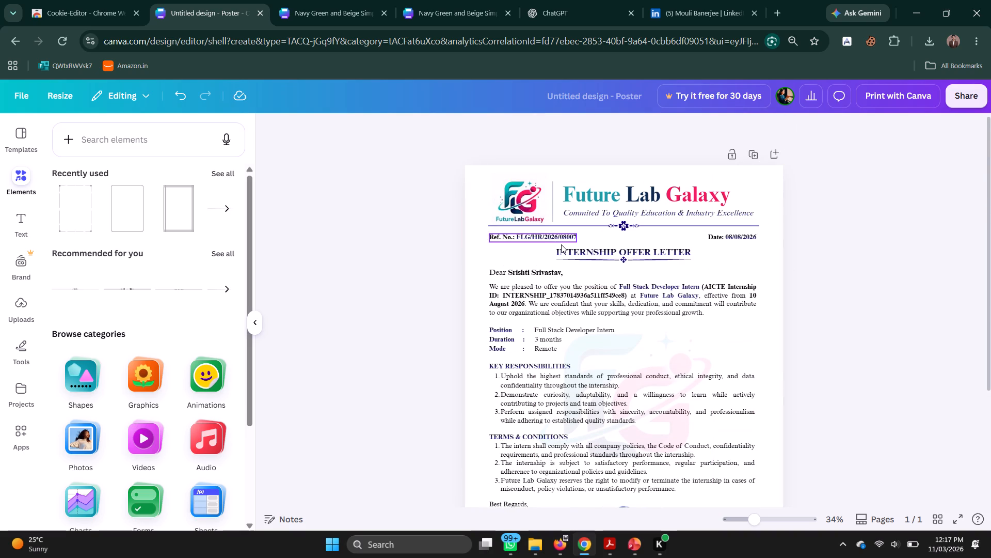
Change the date in the letter's header to 20/11/2026.
double_click(753, 234)
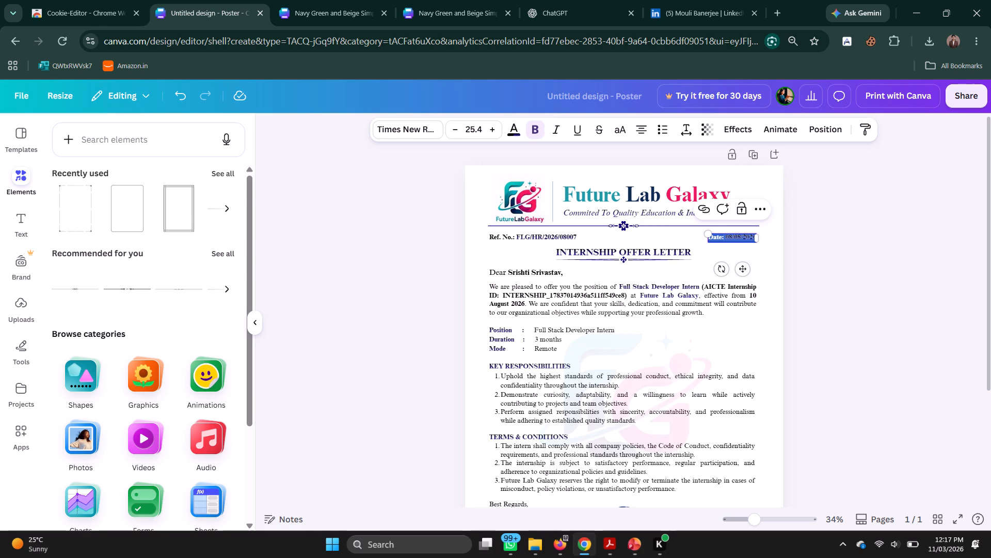
click(739, 240)
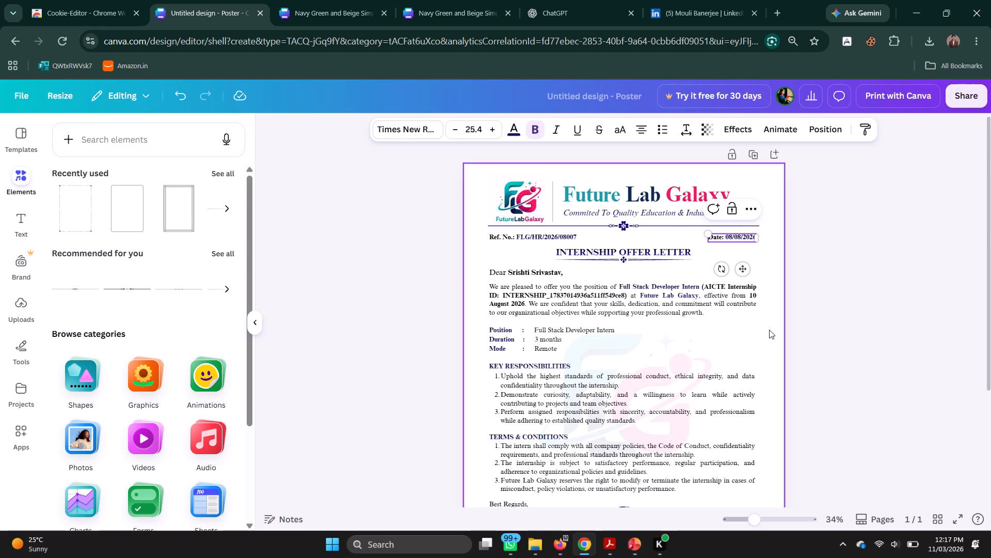
key(Right)
key(BackSpace)
key(BackSpace)
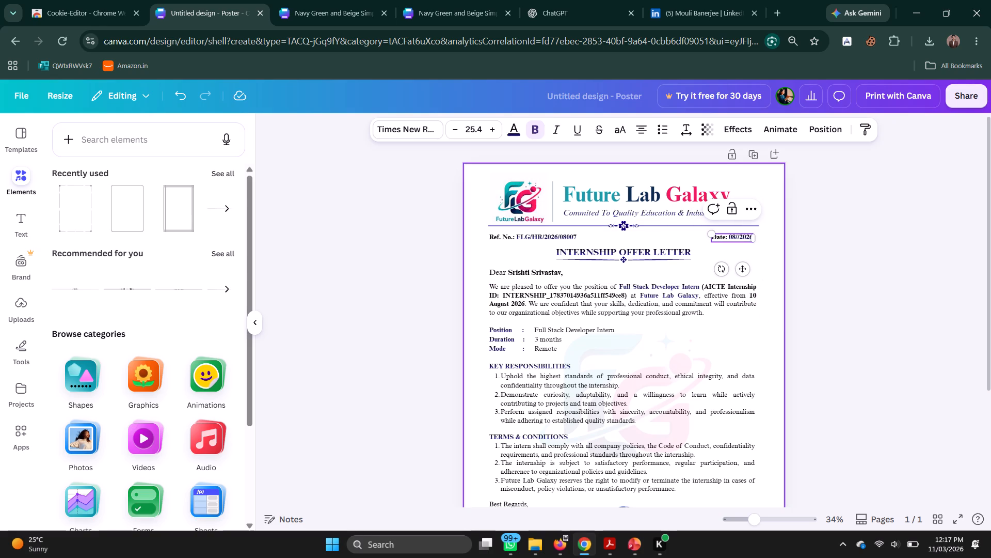
text(11)
key(Left)
key(Left)
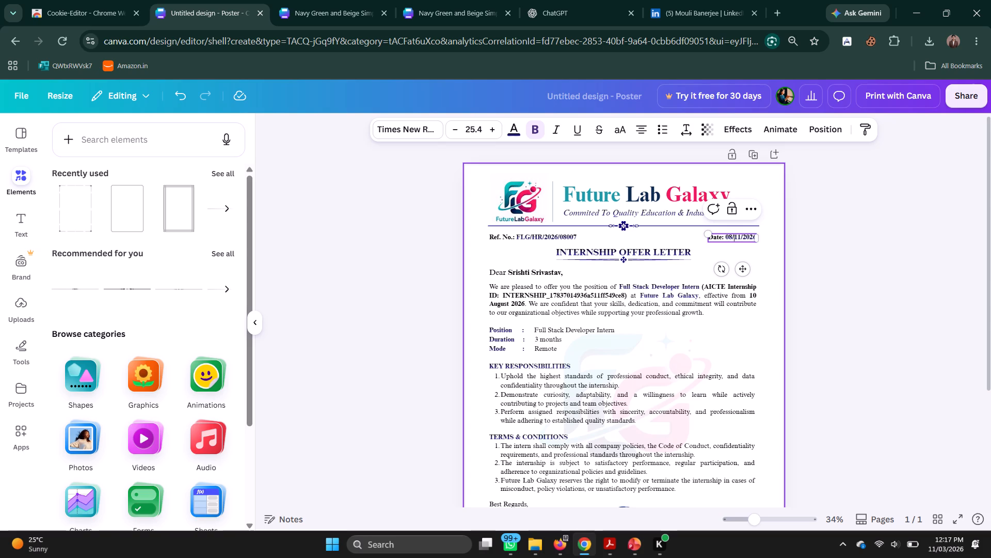
key(Left)
key(BackSpace)
key(BackSpace)
text(20)
click(831, 262)
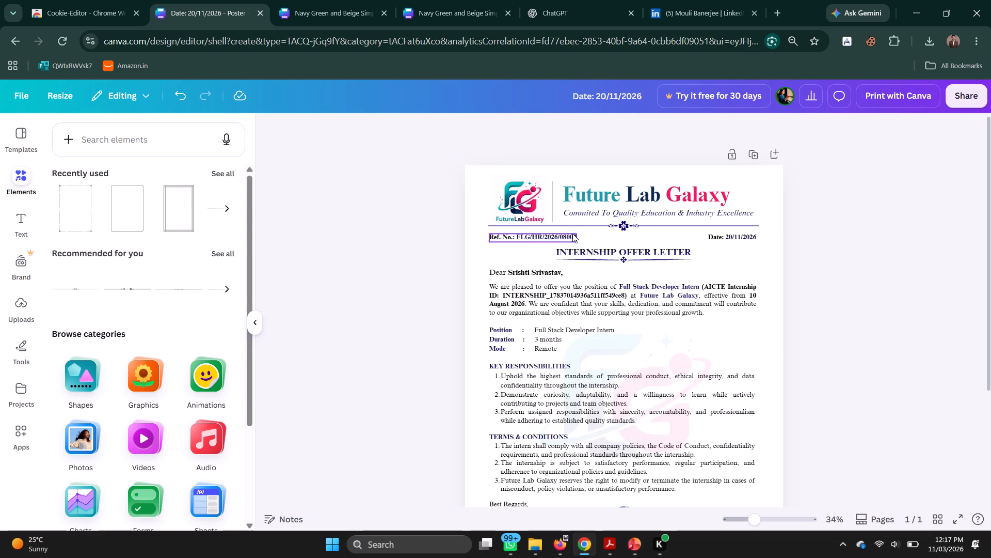
Change the header's "Ref. No.:" label to "Certificate No.:", keeping the number that follows it.
double_click(493, 236)
click(499, 231)
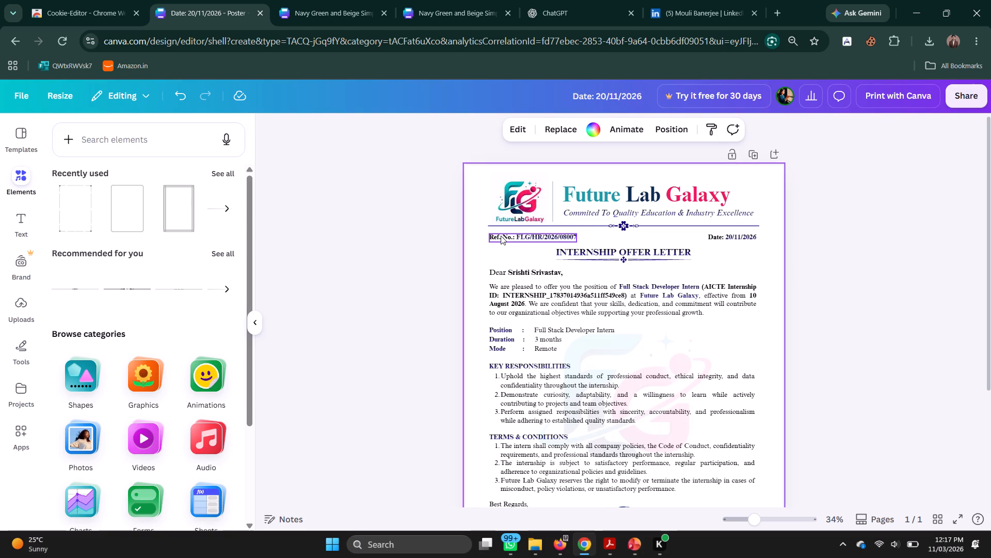
click(501, 236)
click(501, 238)
click(501, 238)
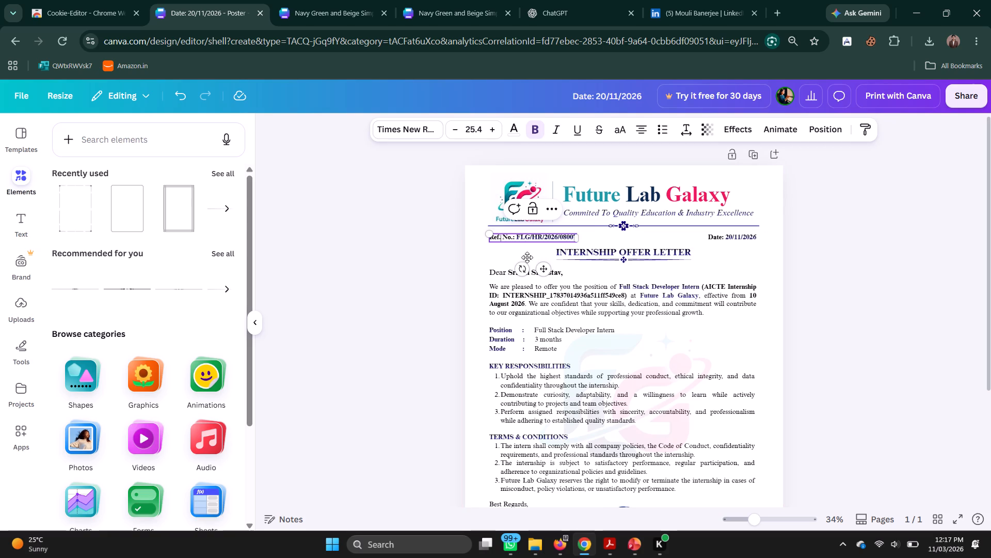
key(Left)
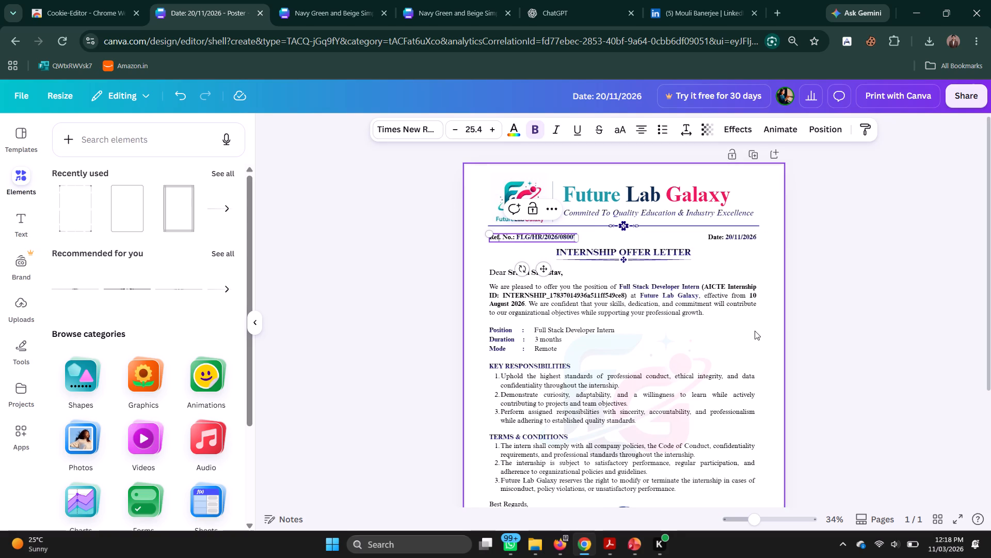
key(BackSpace)
key(BackSpace)
key(BackSpace)
key(BackSpace)
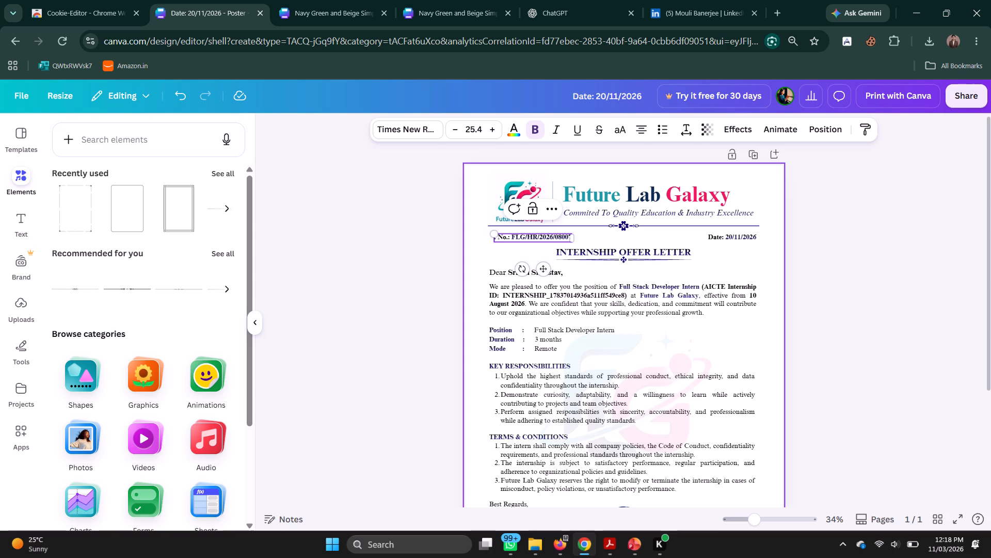
text(Certificate)
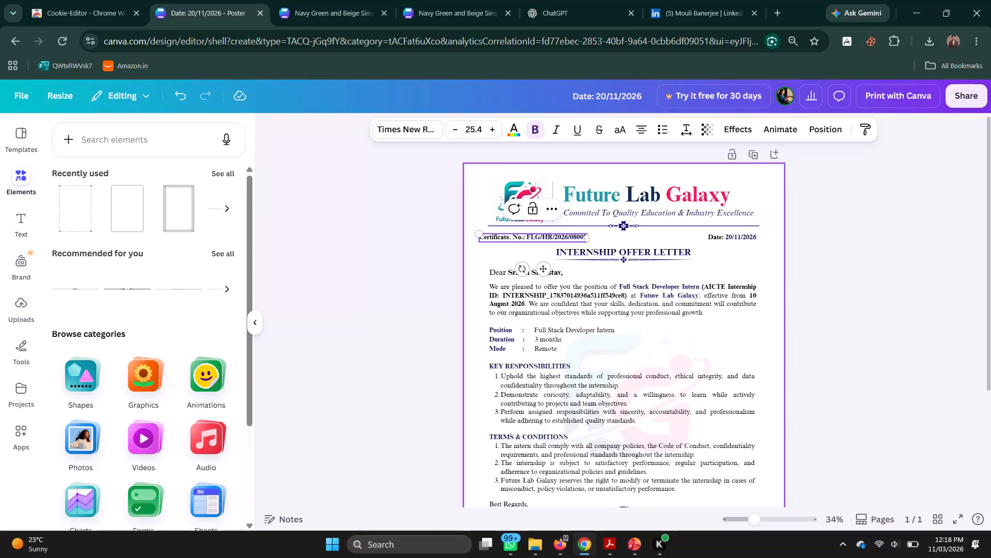
key(Right)
key(BackSpace)
click(906, 271)
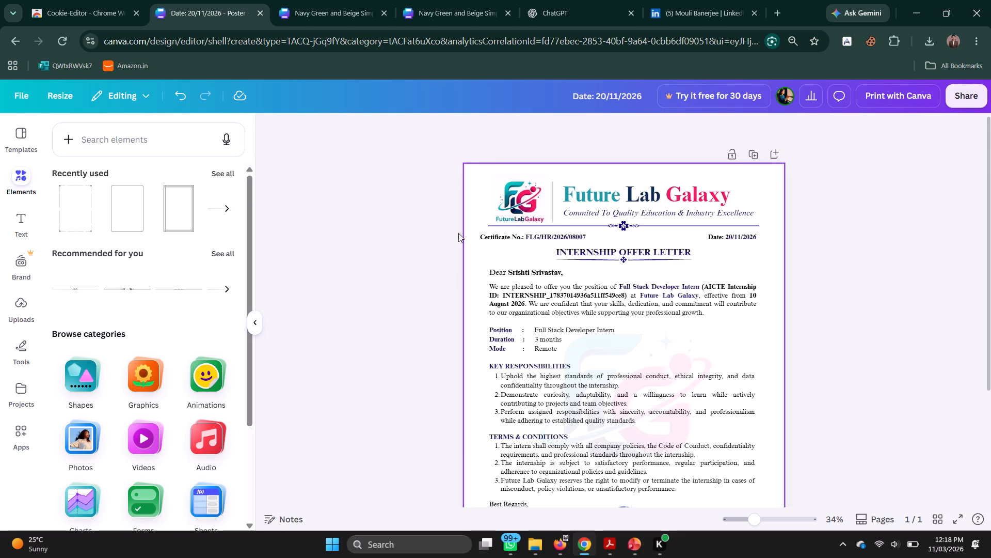
Move the certificate number line inward so its start lines up with the letter body's left margin.
click(517, 236)
drag(517, 236, 523, 235)
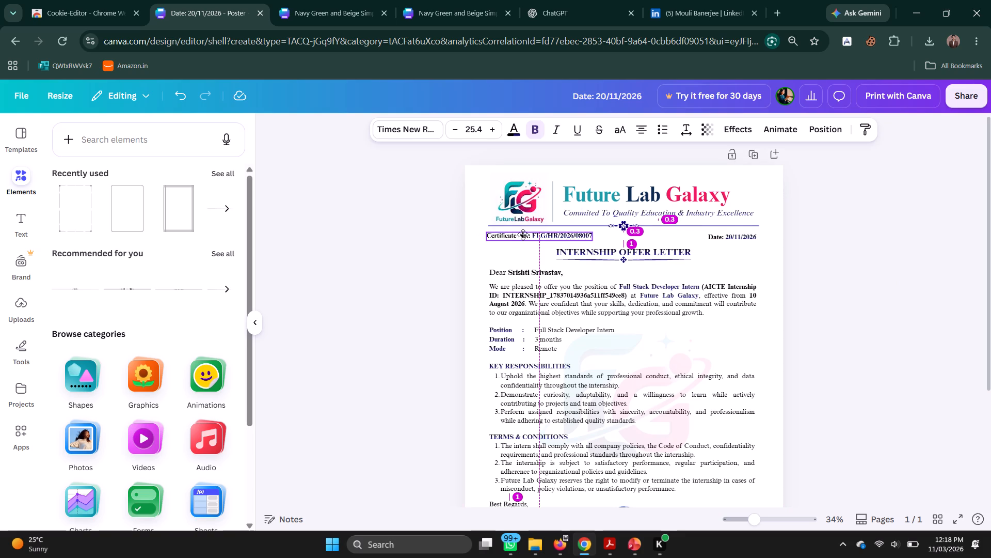
drag(523, 235, 525, 238)
click(829, 280)
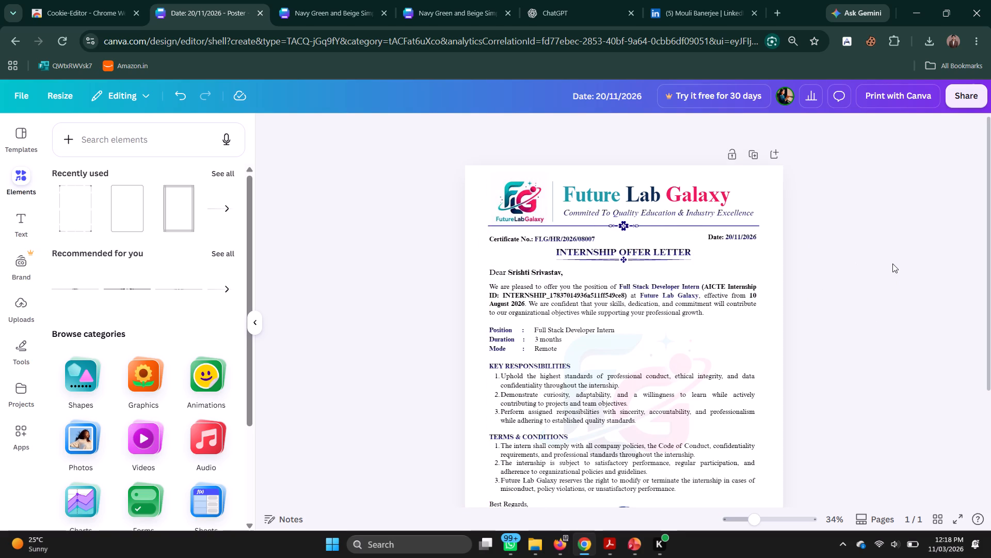
scroll(892, 263, down, 5)
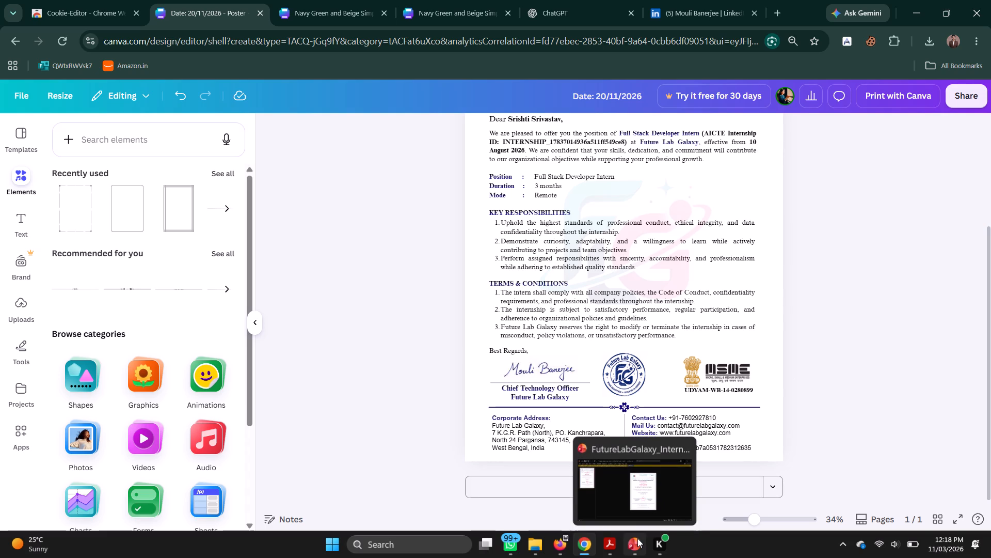
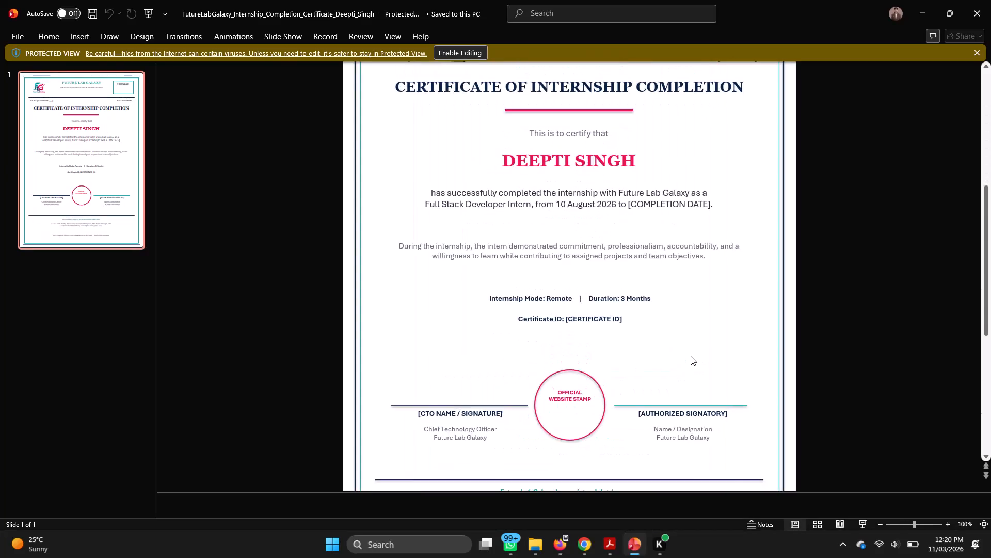
Examine the internship completion certificate slide from its header and wording down to the signature, stamp and footer areas.
scroll(691, 356, down, 1)
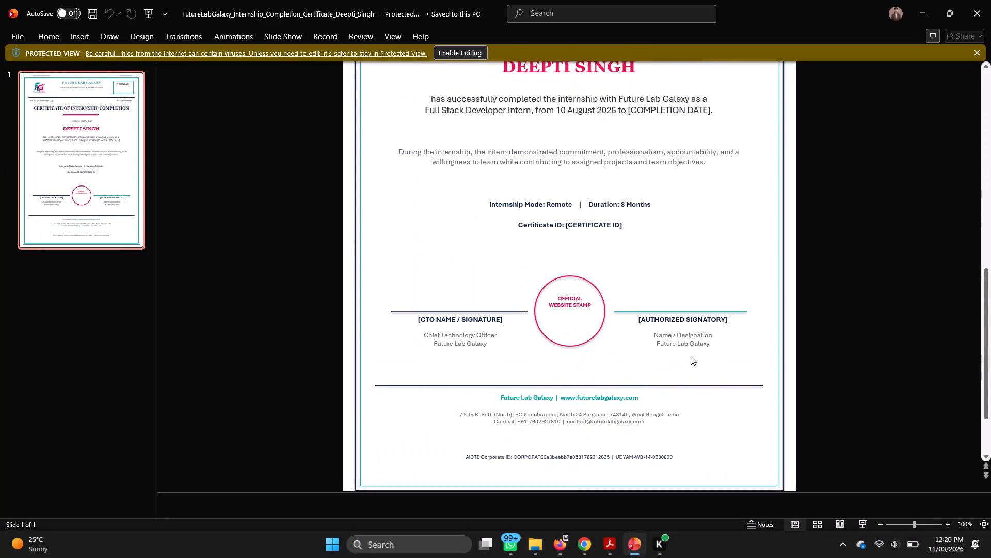
scroll(691, 356, down, 1)
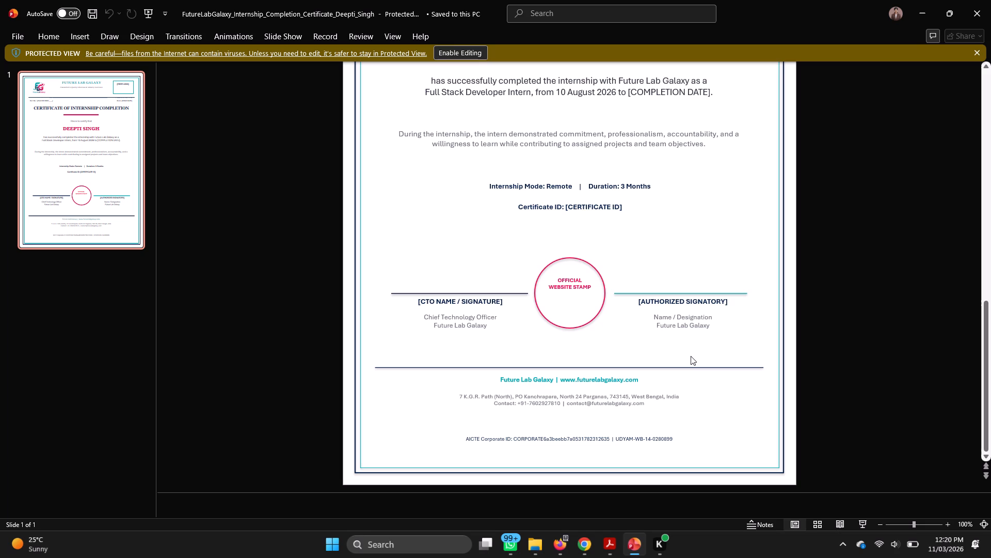
scroll(691, 356, up, 2)
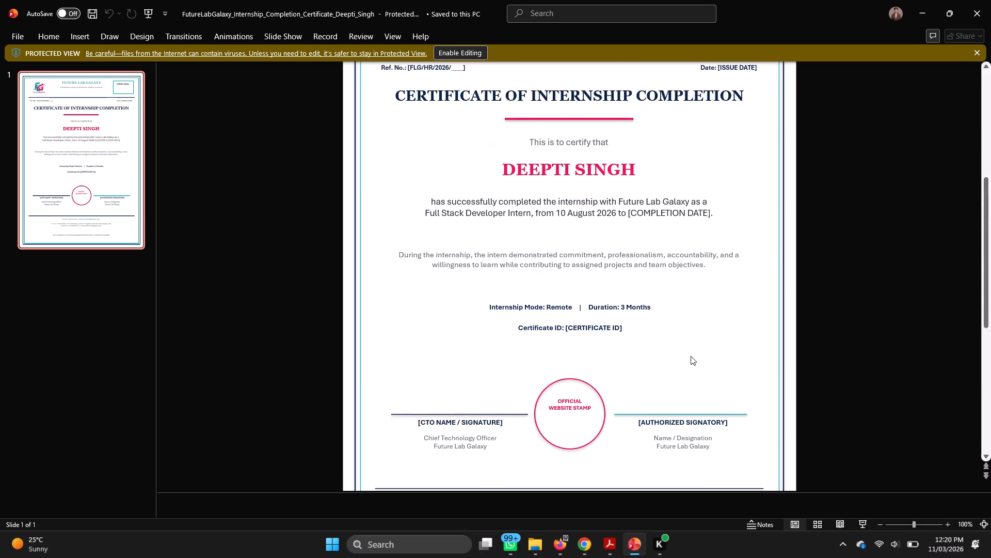
scroll(691, 356, up, 2)
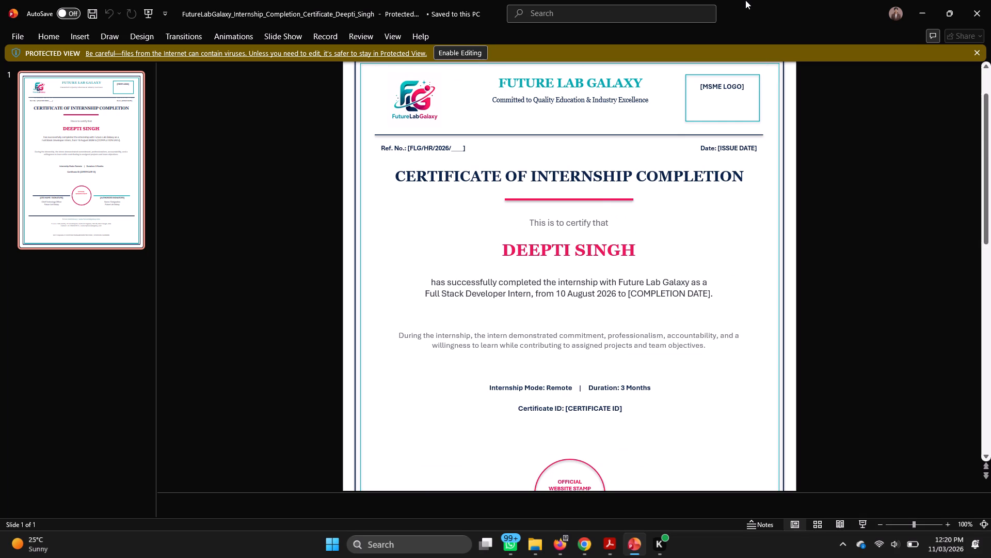
Switch to the certificate poster design open in Canva in Chrome and maximize its window.
key(super+Left)
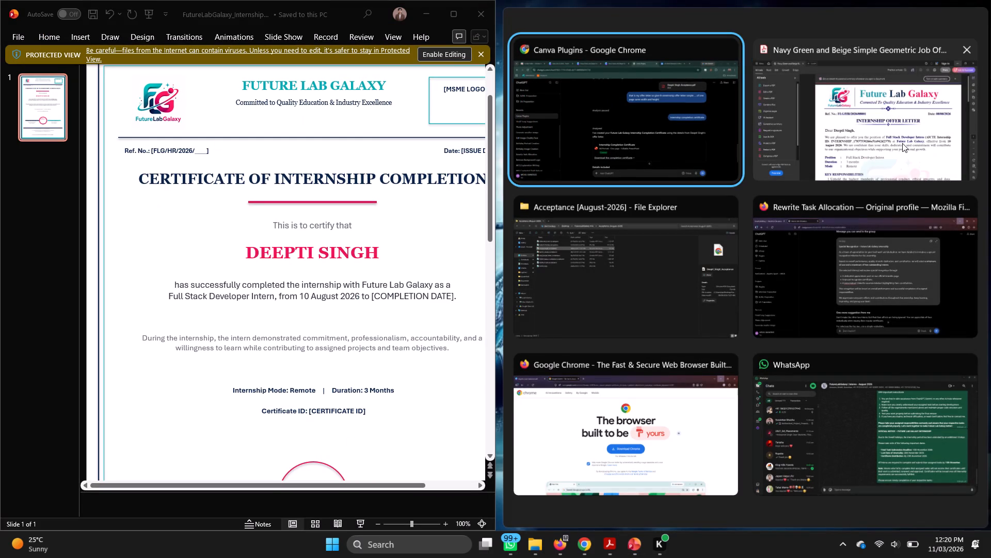
click(642, 169)
click(580, 14)
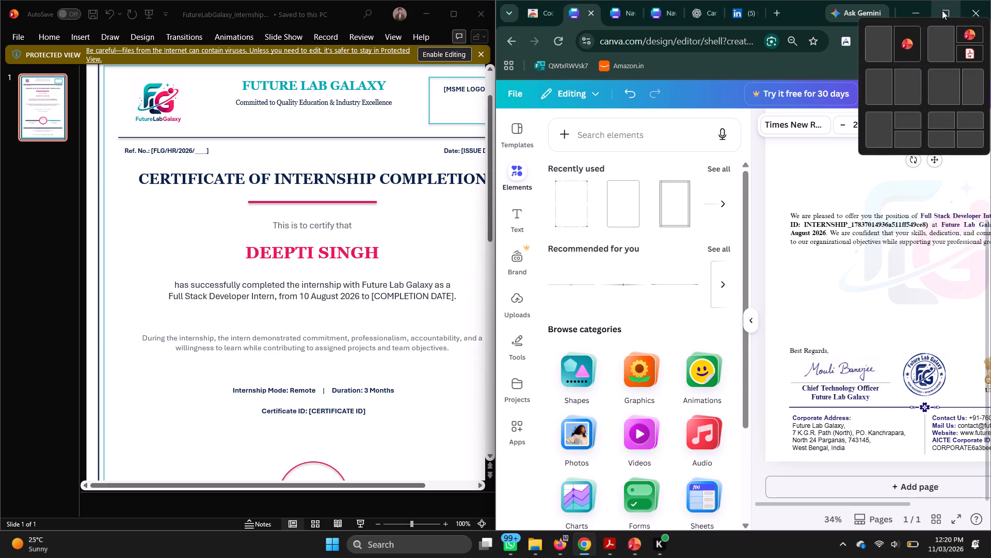
click(942, 10)
Select the "Certificate No." line beneath the poster's letterhead.
scroll(564, 243, up, 3)
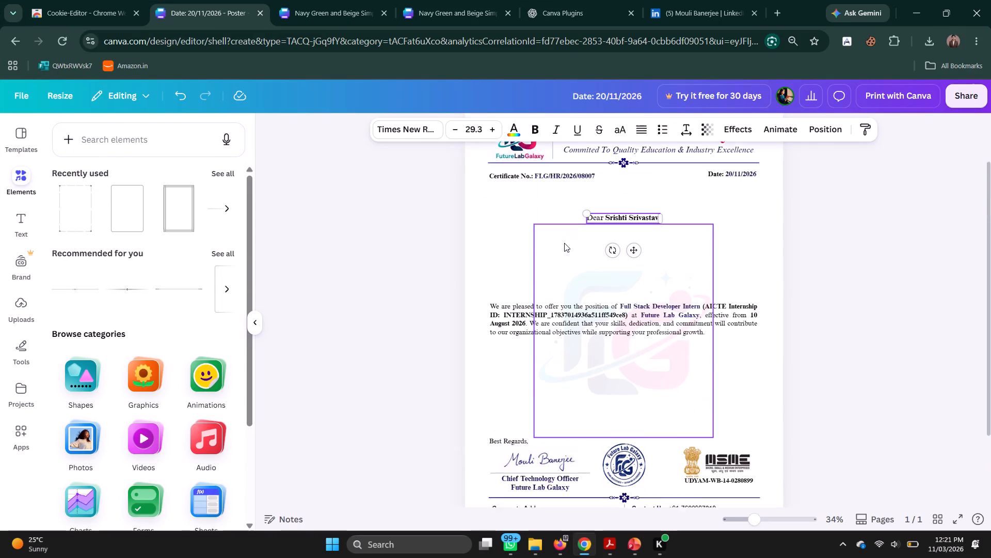
scroll(564, 243, up, 5)
click(518, 236)
click(517, 240)
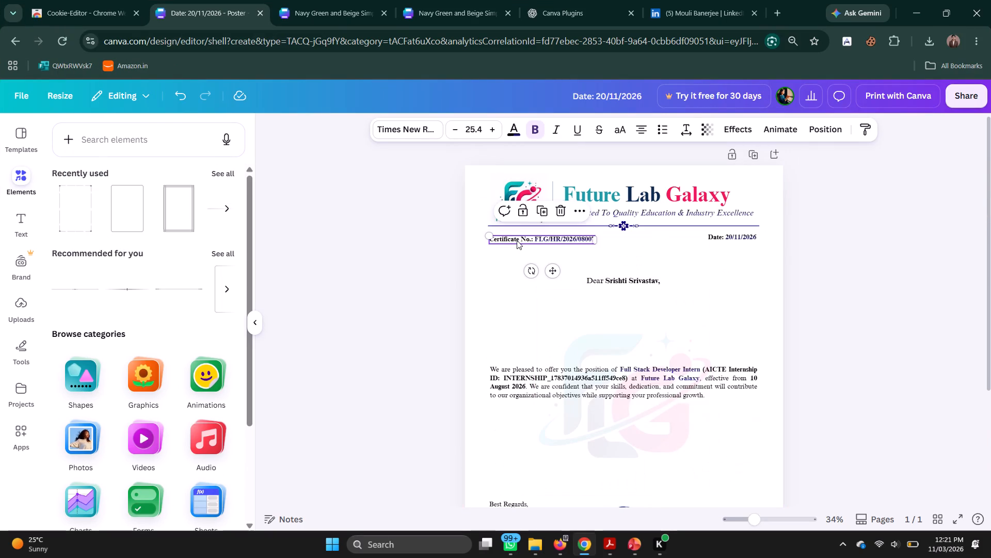
Change the "Certificate No." label to "Ref. No." and align the line with the left margin below the header divider.
click(517, 240)
text(Ref.)
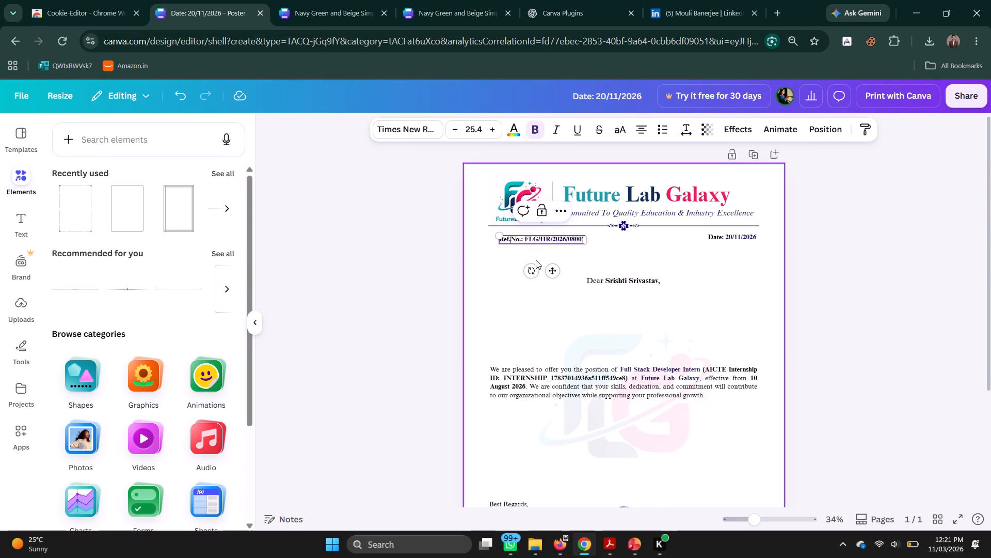
key(space)
click(504, 297)
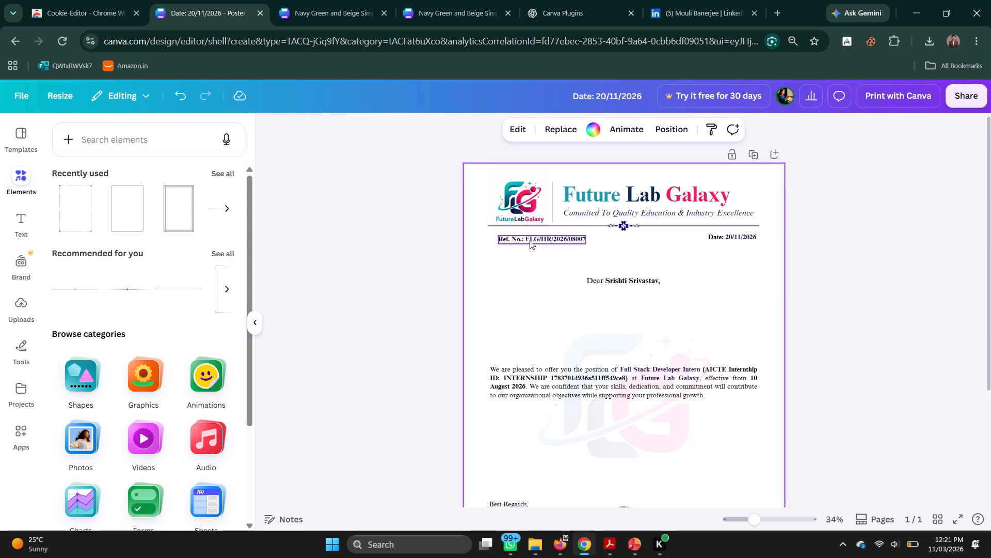
drag(530, 240, 521, 240)
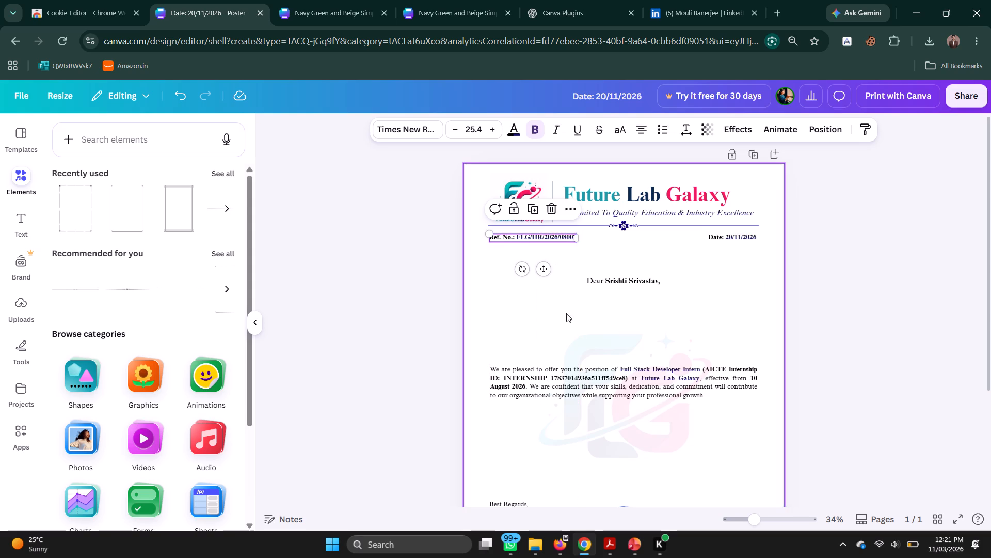
click(817, 255)
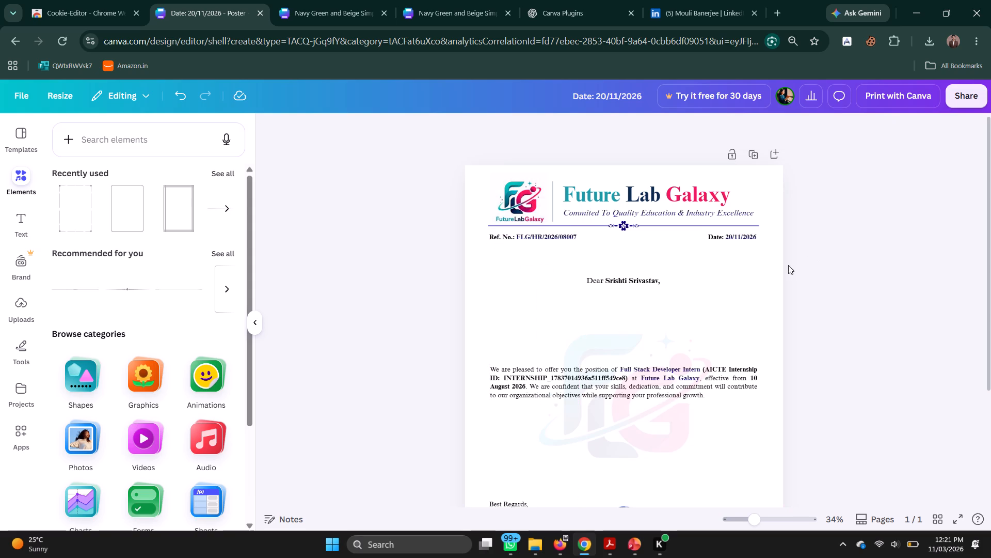
Delete the "Dear" recipient line.
click(617, 277)
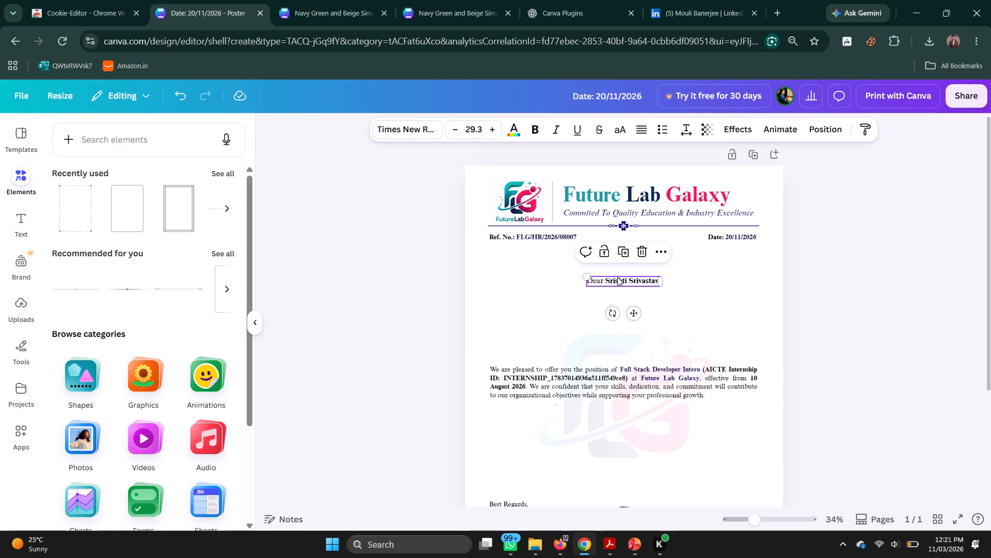
key(Delete)
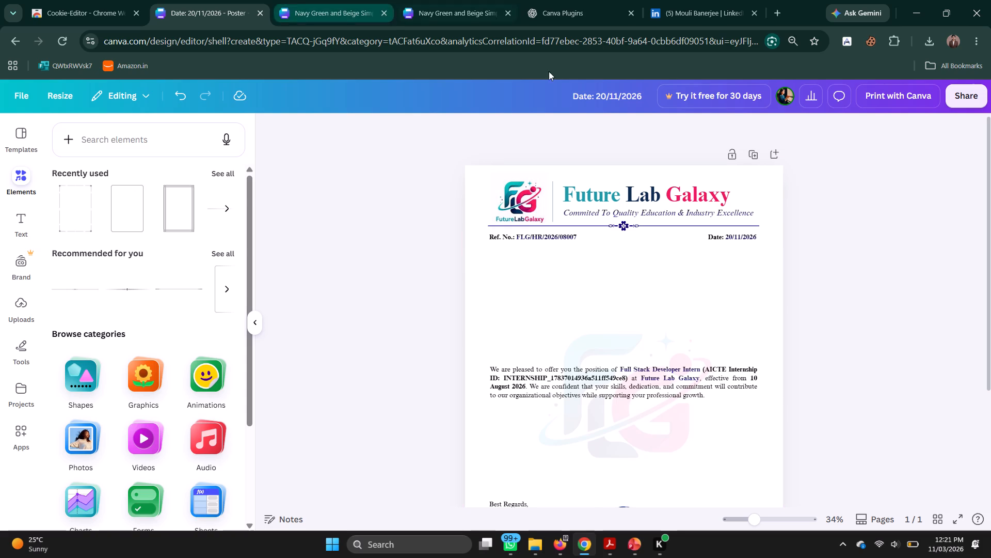
Add a text box, enlarge its text to about 50.7, and centre it horizontally below the reference number and date.
click(24, 226)
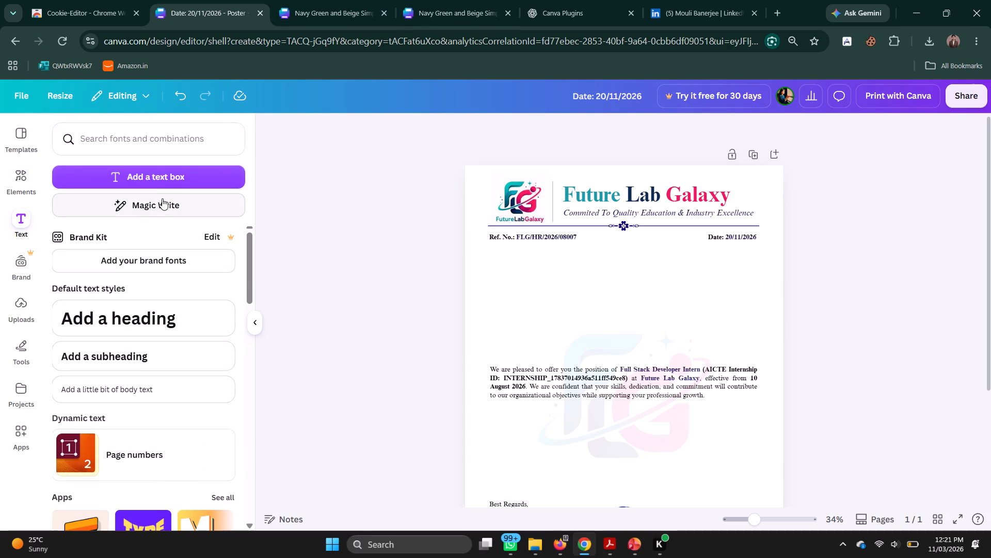
click(170, 175)
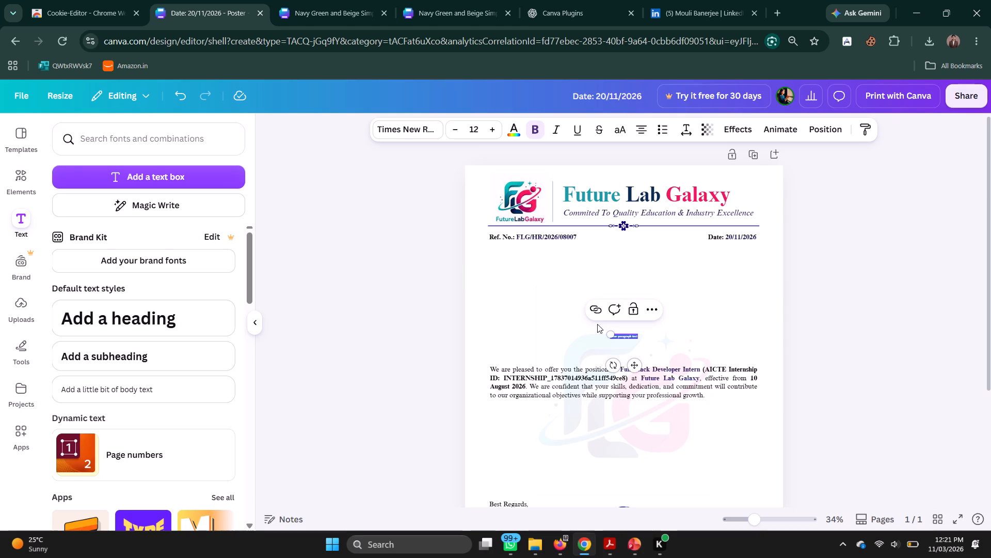
click(613, 329)
drag(612, 333, 531, 282)
drag(579, 336, 592, 323)
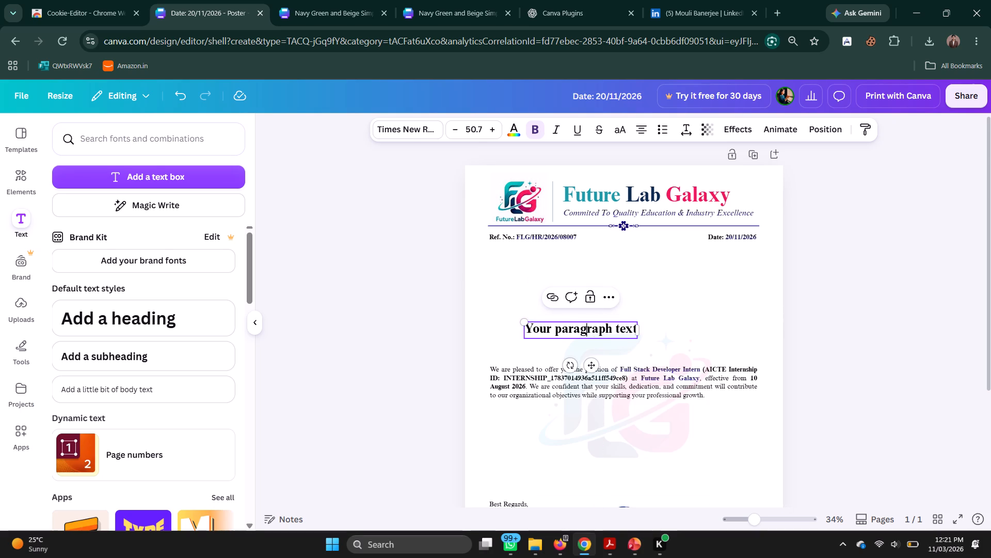
drag(592, 323, 613, 298)
click(843, 302)
drag(600, 330, 644, 274)
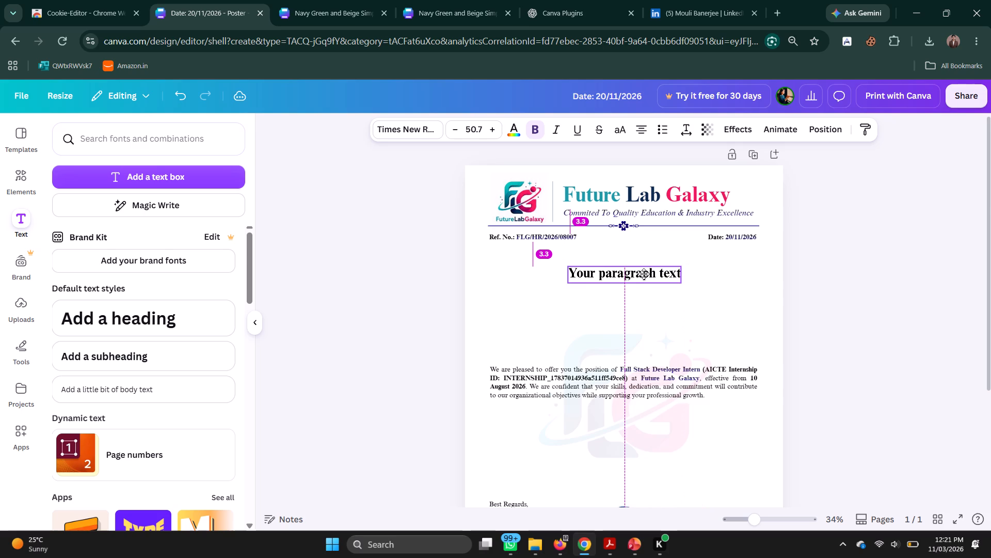
drag(644, 274, 642, 275)
Replace the new text box's placeholder with the title "Certificate Of Completion".
click(642, 275)
click(642, 275)
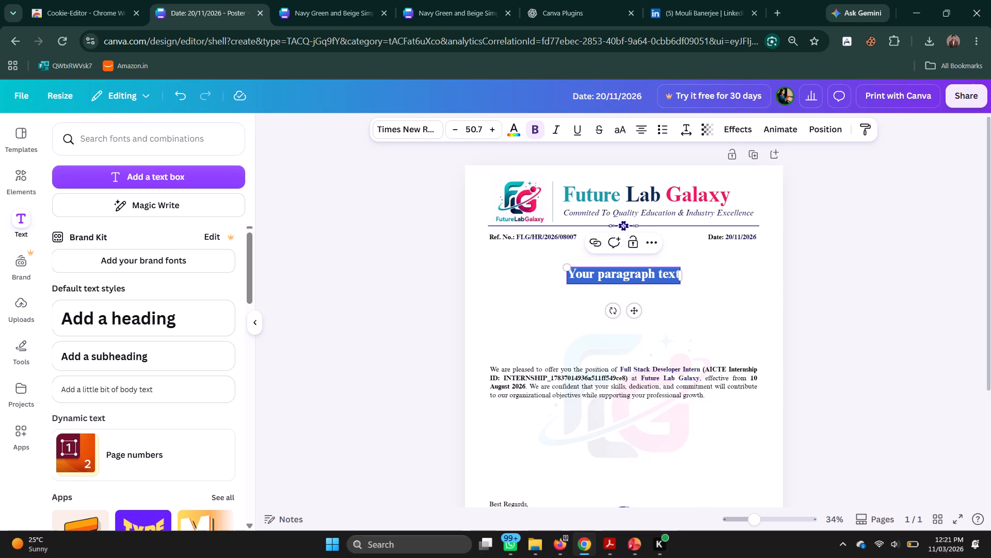
text(Cer)
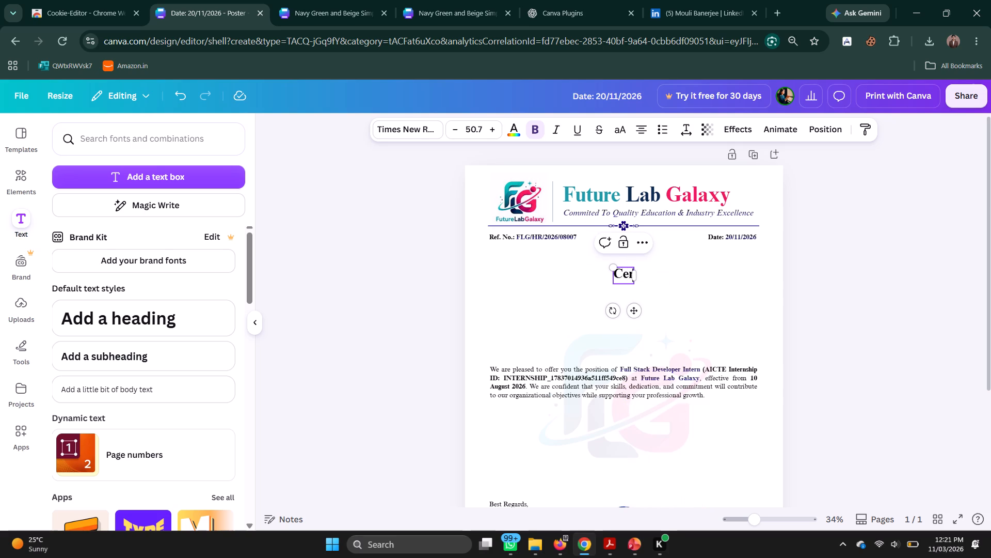
text(tificate)
key(space)
text(Of Completion)
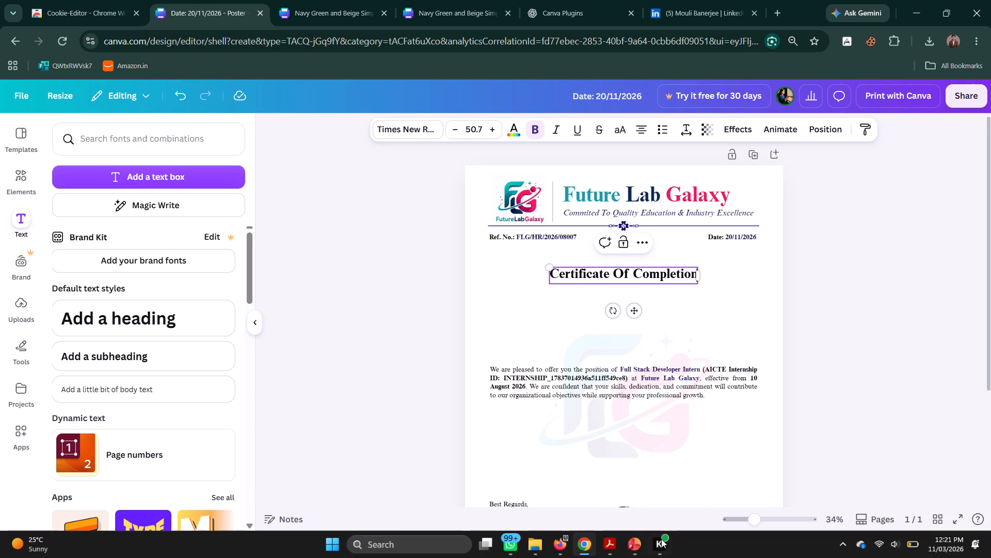
Check the title wording in the PowerPoint certificate and extend the Canva title to "Certificate Of Internship Completion".
click(632, 547)
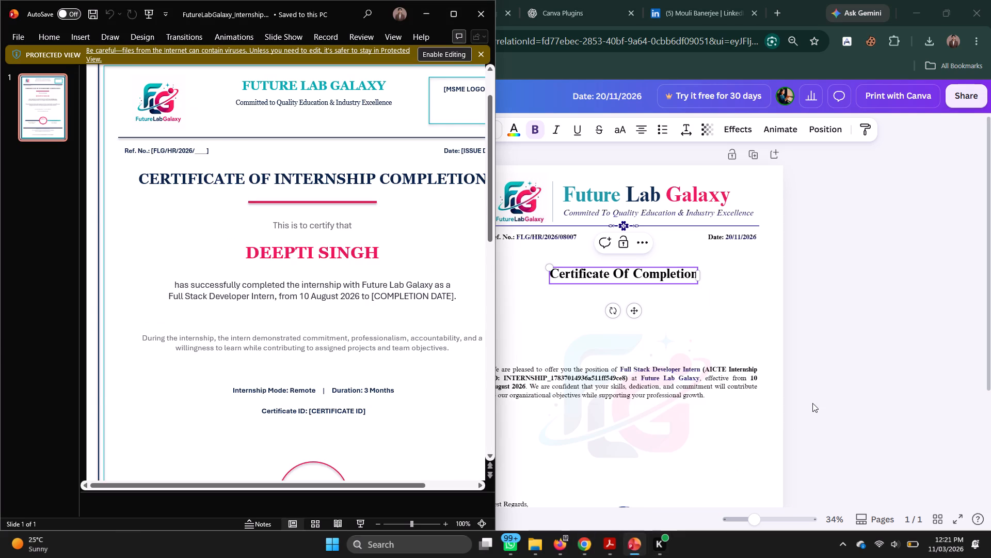
click(835, 365)
double_click(636, 273)
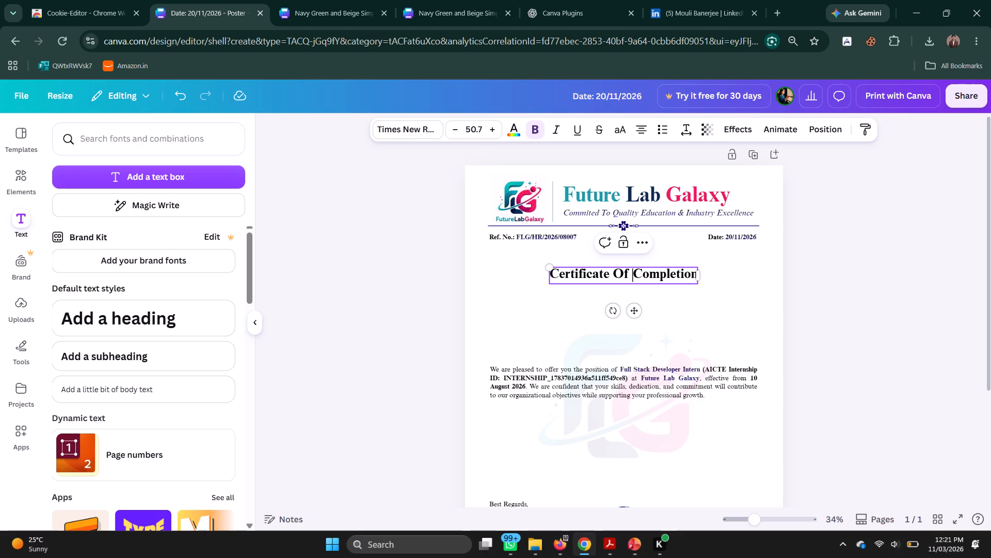
text(Internship)
key(space)
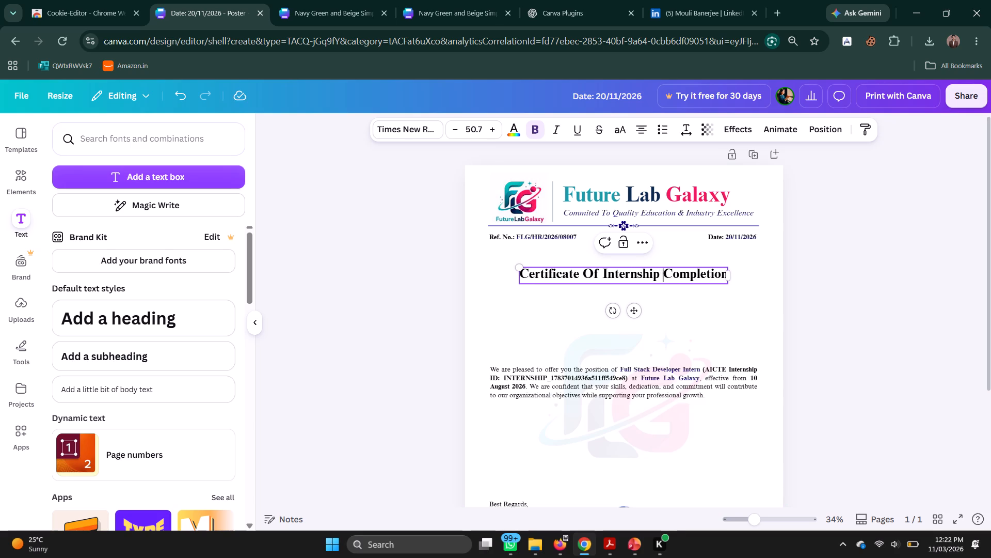
click(820, 280)
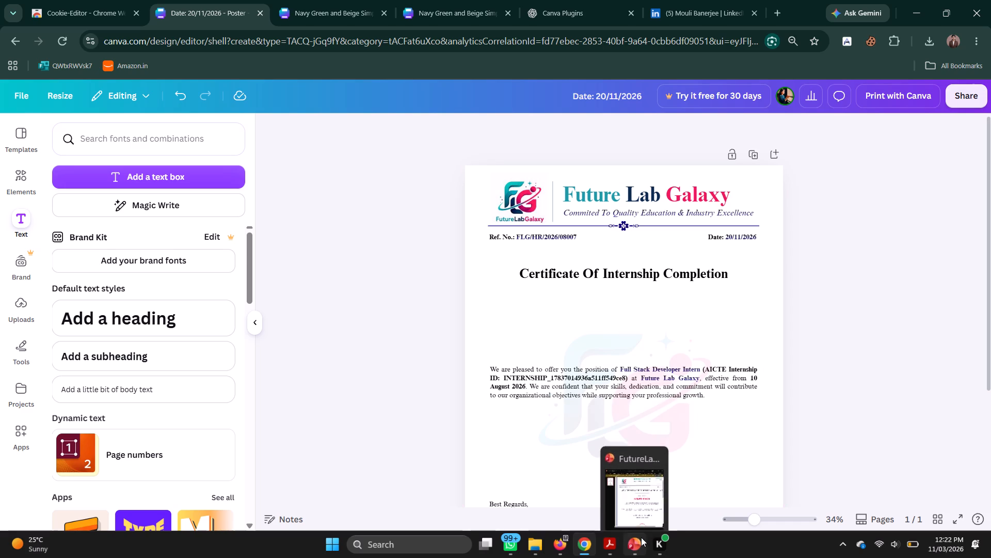
Examine the internship certificate on the LinkedIn profile and the original offer letter design as layout references for the poster.
click(705, 0)
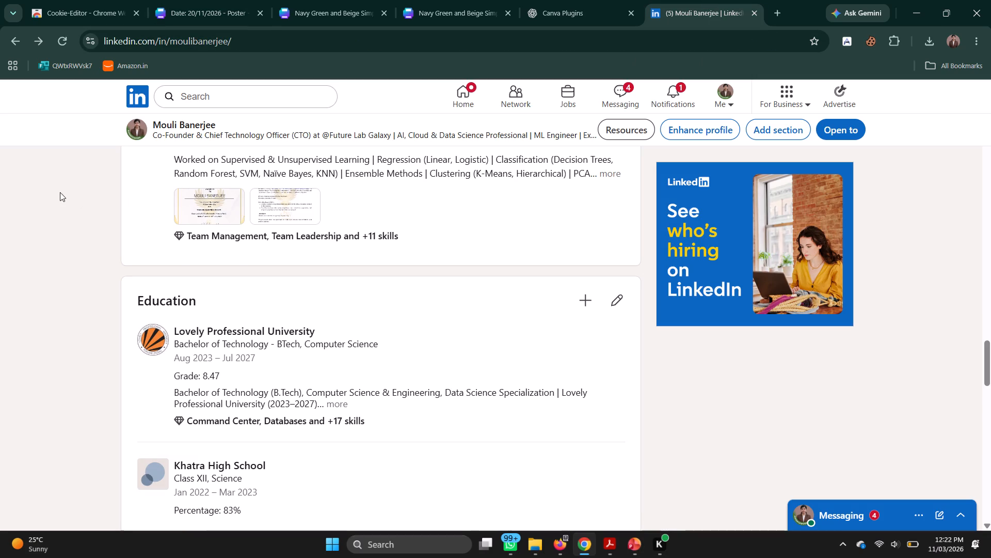
click(185, 196)
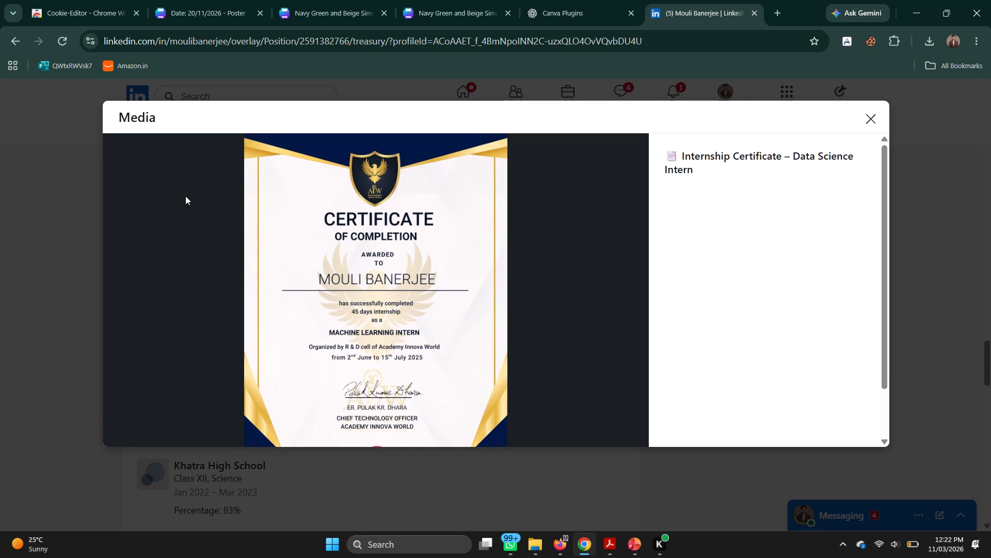
click(528, 10)
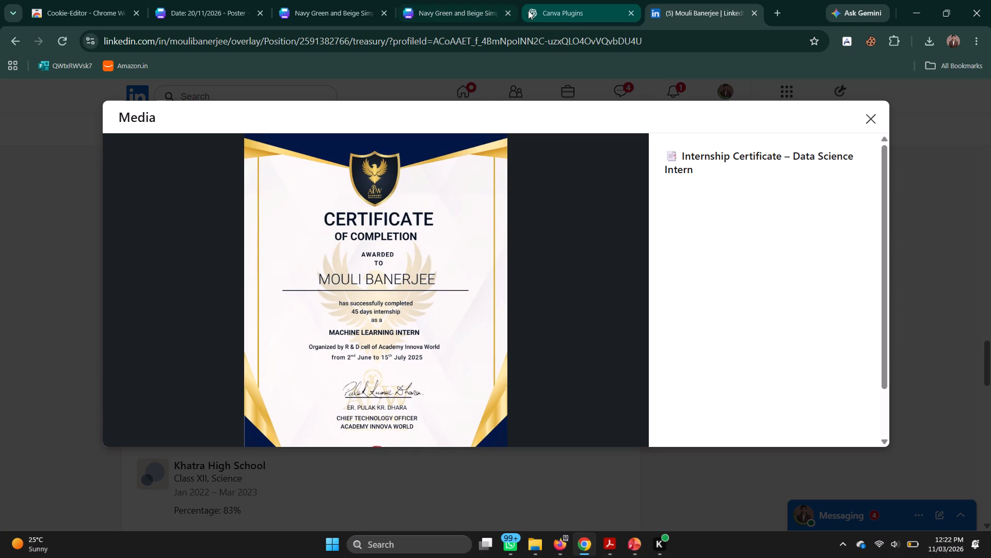
click(451, 16)
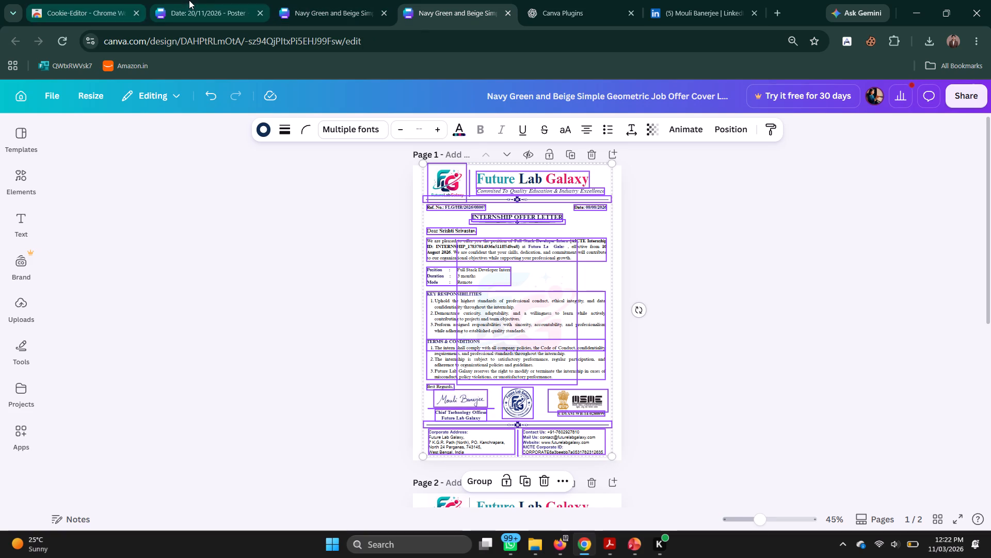
click(189, 0)
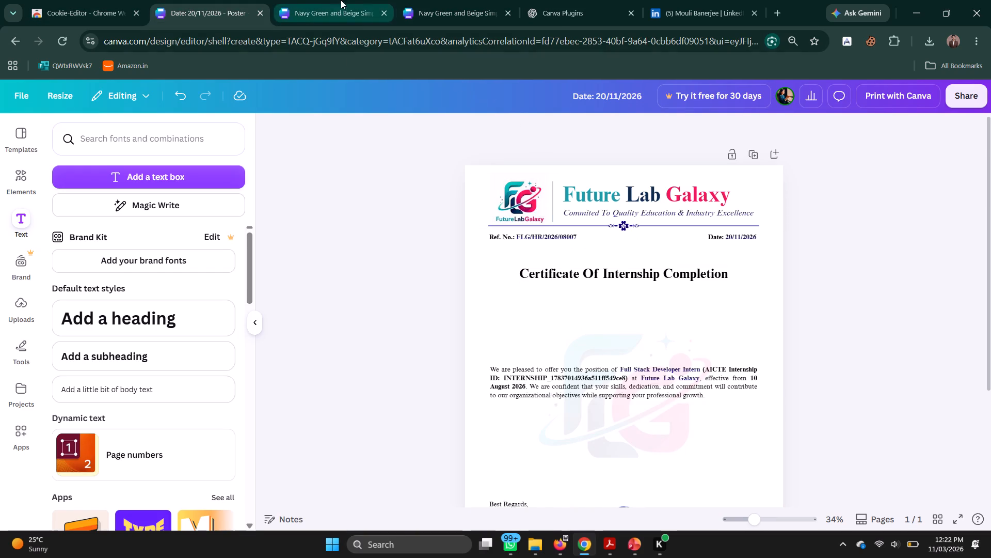
click(432, 0)
click(205, 0)
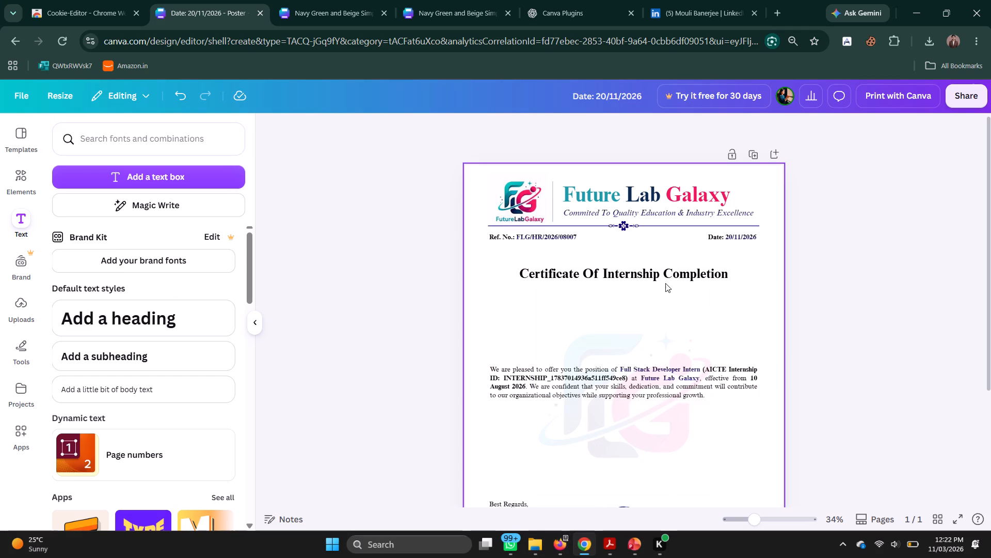
Move the certificate title slightly up, closer to the reference number and date line.
drag(648, 276, 647, 262)
Copy the ornamental divider beneath the "INTERNSHIP OFFER LETTER" heading into the poster and place it just below the certificate title, near its centre.
click(438, 0)
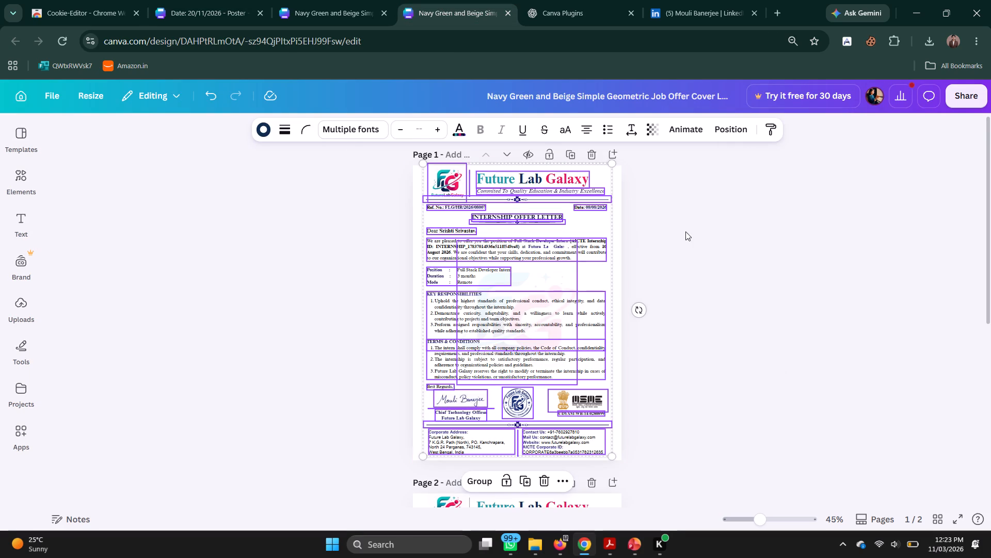
click(688, 231)
click(516, 222)
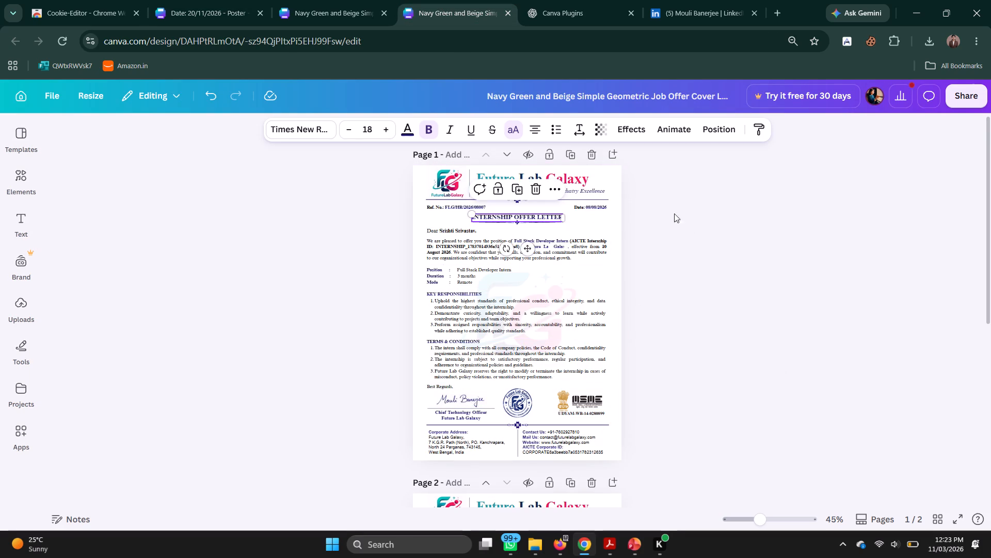
click(721, 211)
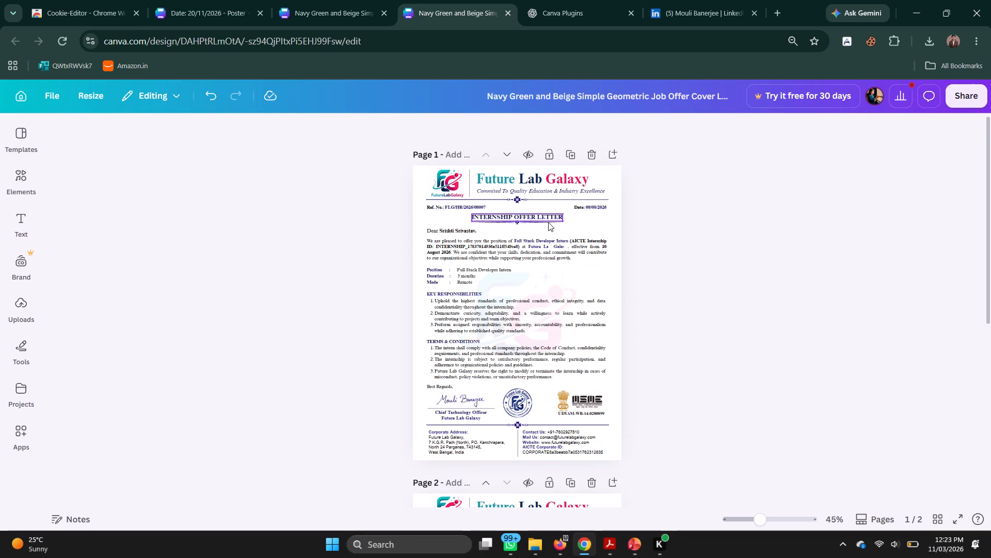
click(555, 223)
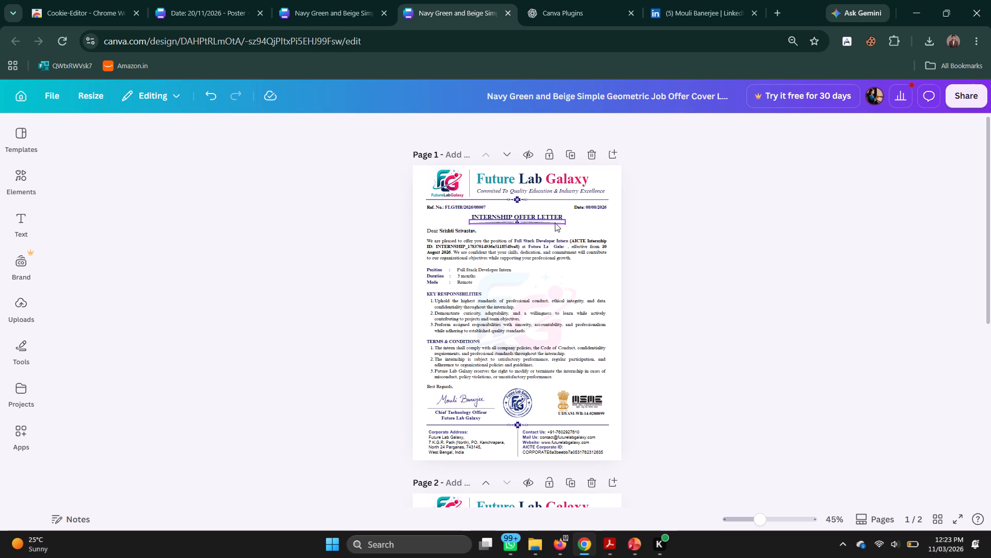
key(ctrl+c)
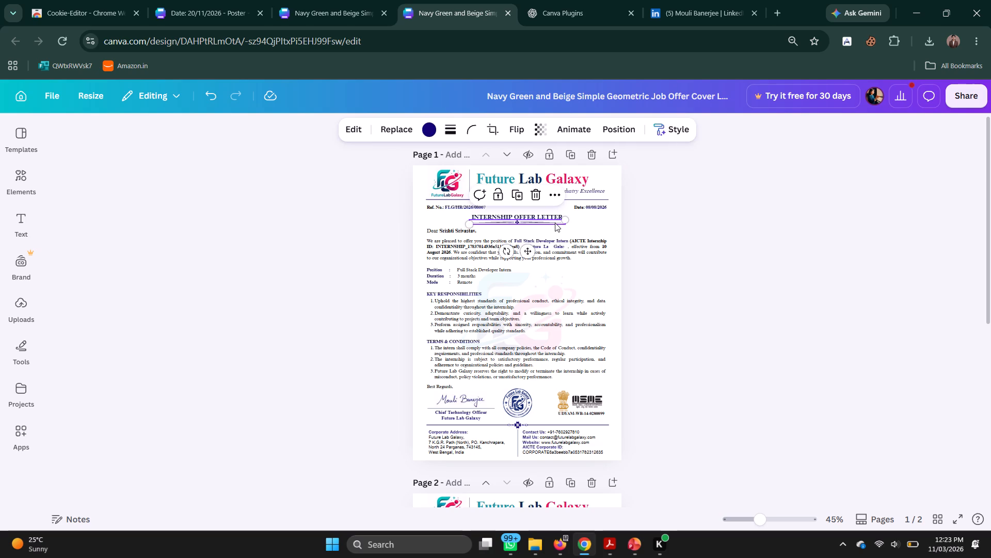
click(195, 0)
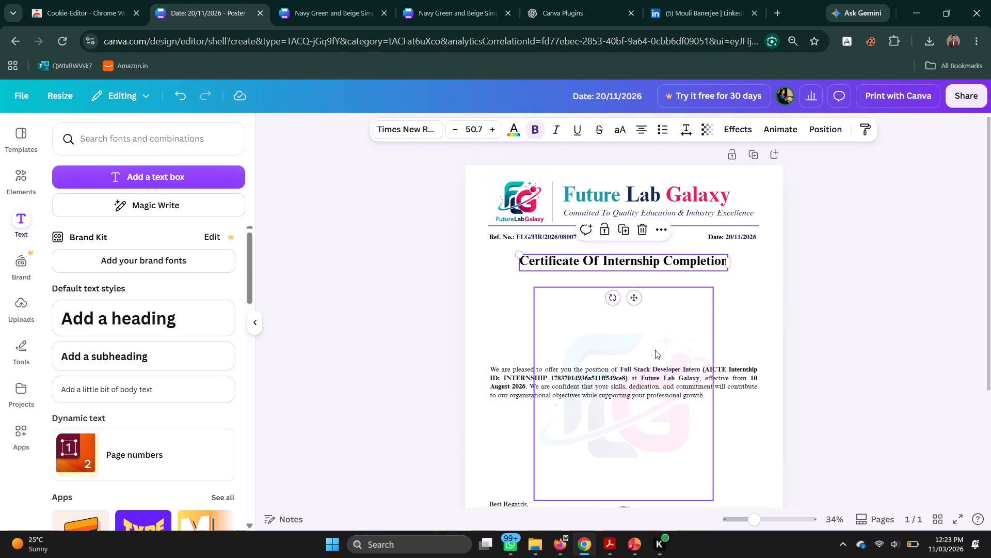
click(766, 324)
key(ctrl+v)
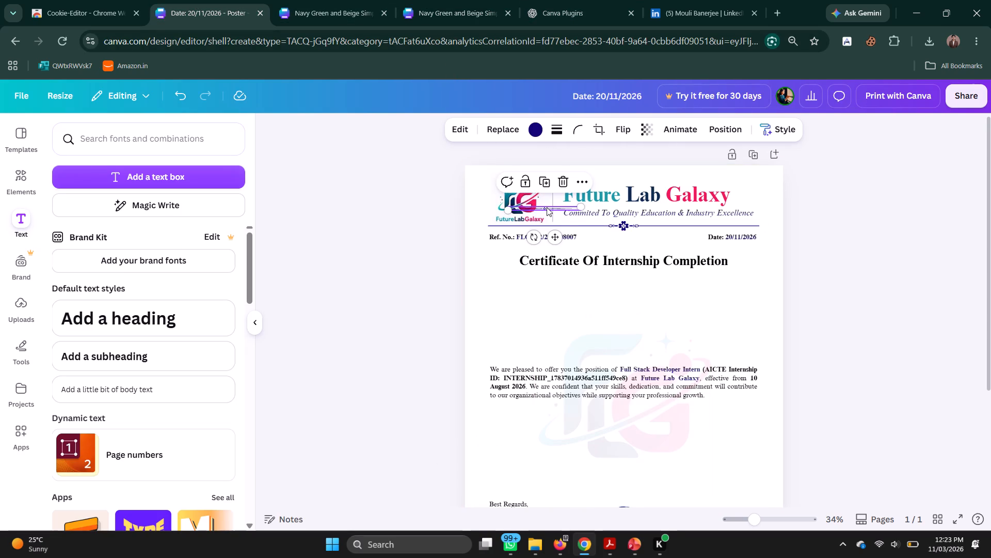
drag(547, 207, 620, 271)
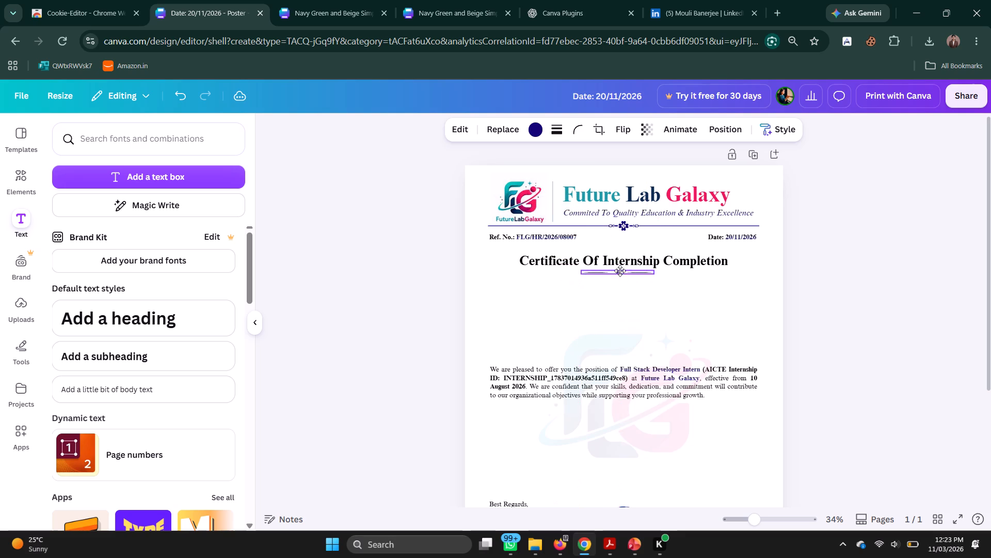
drag(620, 271, 625, 271)
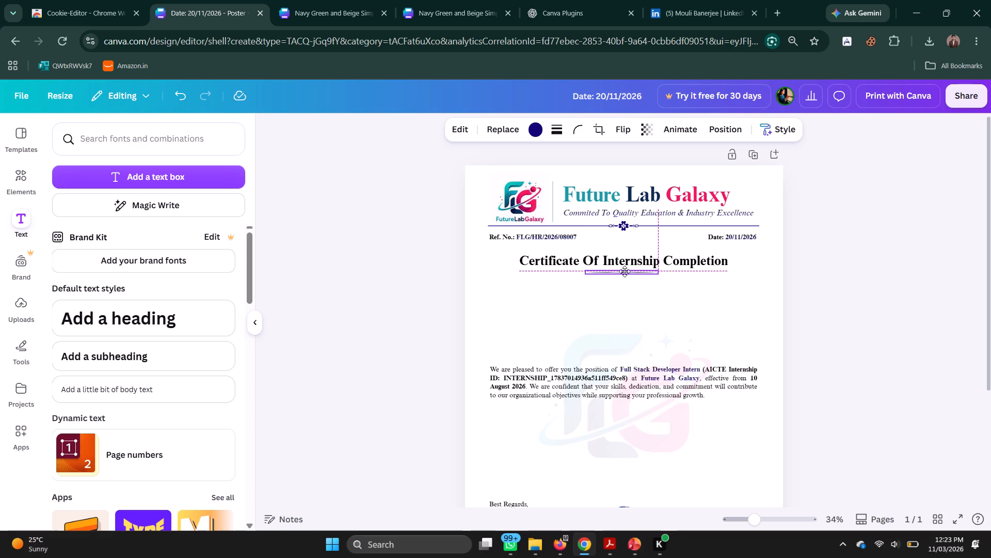
drag(625, 271, 622, 271)
drag(622, 271, 624, 271)
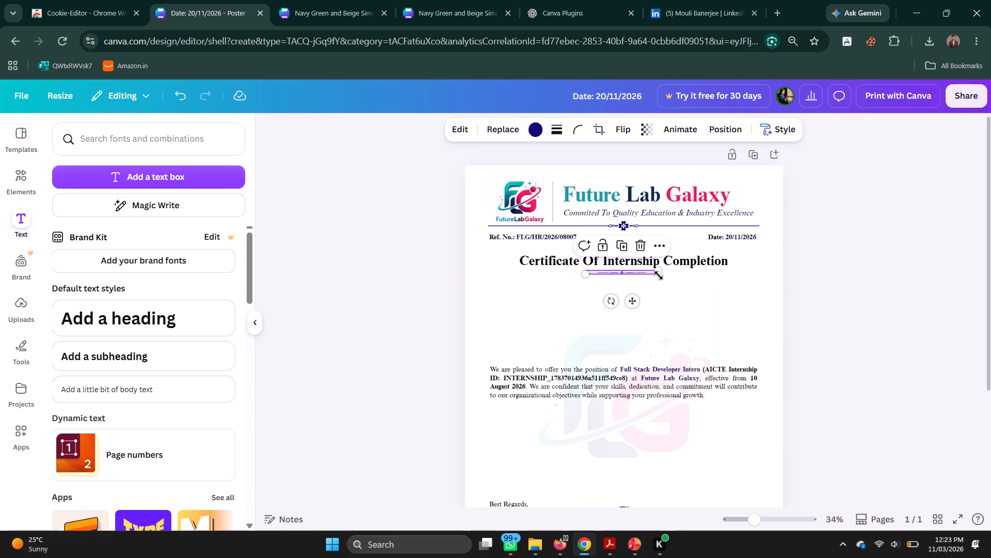
Enlarge the ornamental divider to about 23.3 wide and centre it just beneath the certificate title.
drag(659, 275, 763, 289)
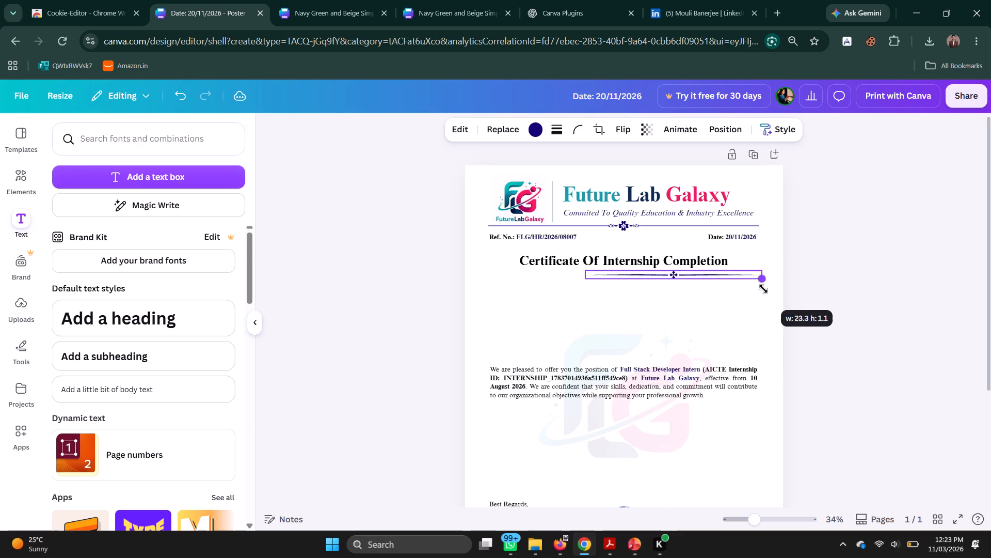
drag(763, 289, 763, 288)
drag(678, 275, 632, 275)
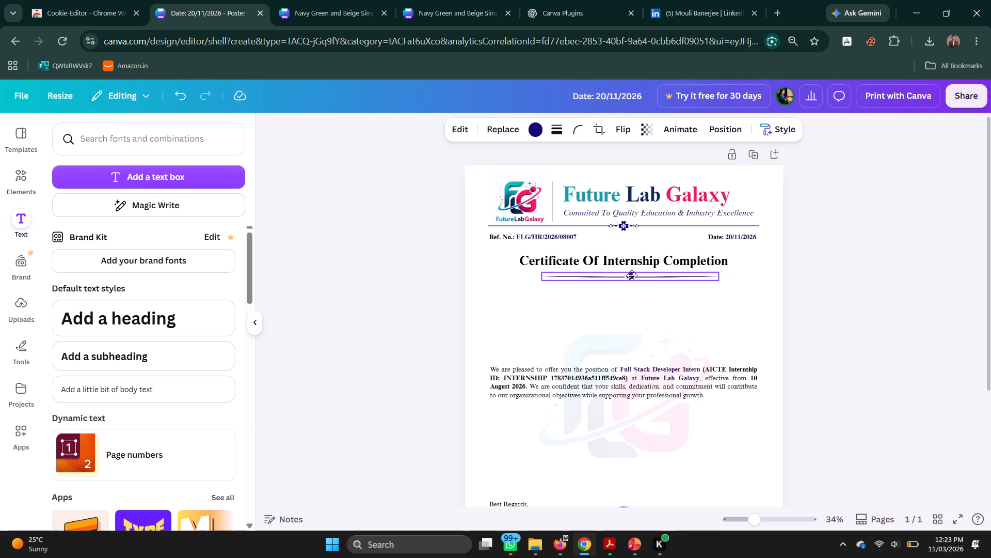
drag(632, 275, 628, 275)
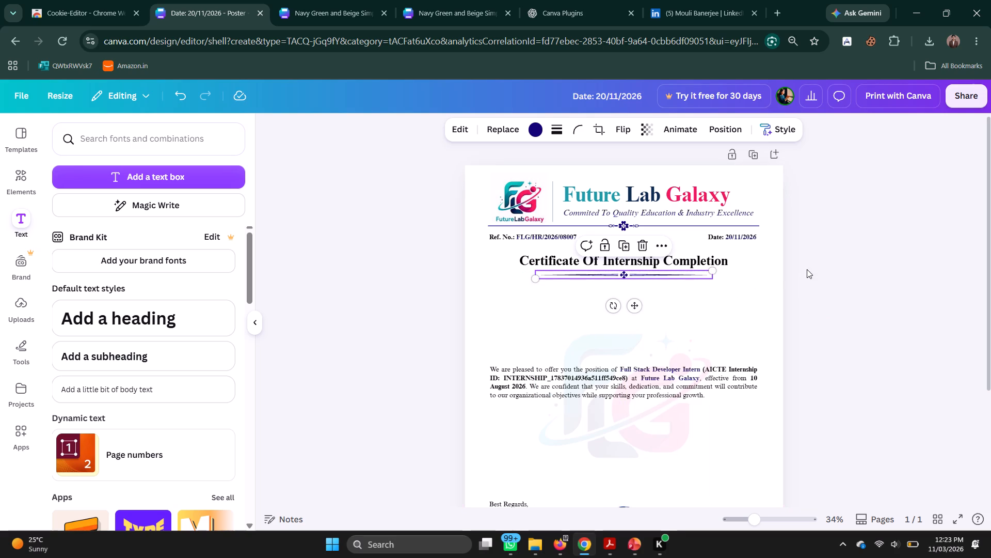
click(850, 263)
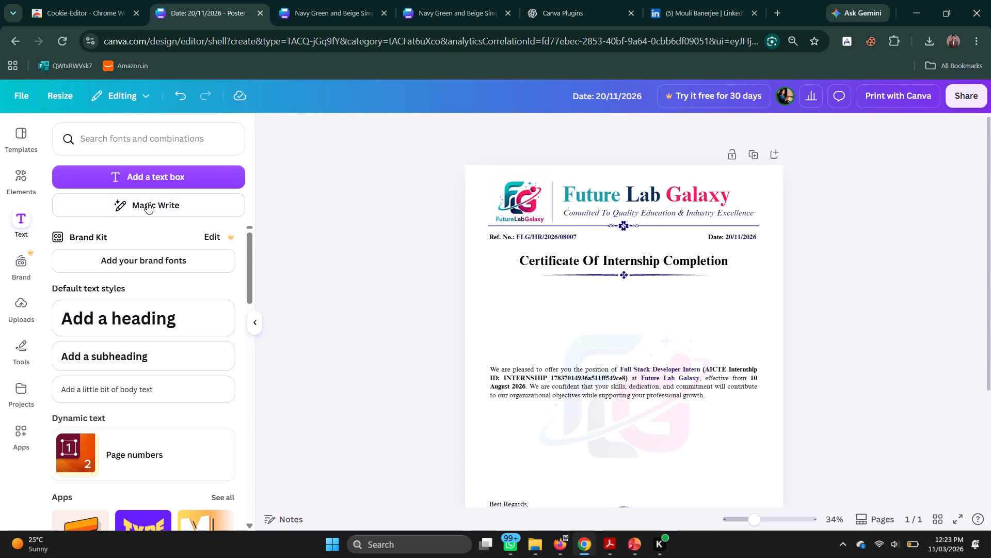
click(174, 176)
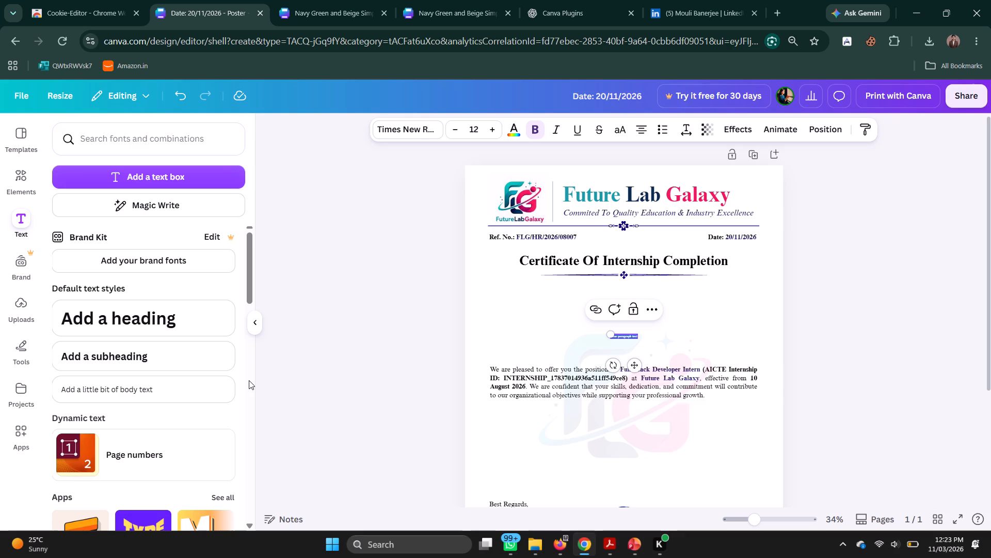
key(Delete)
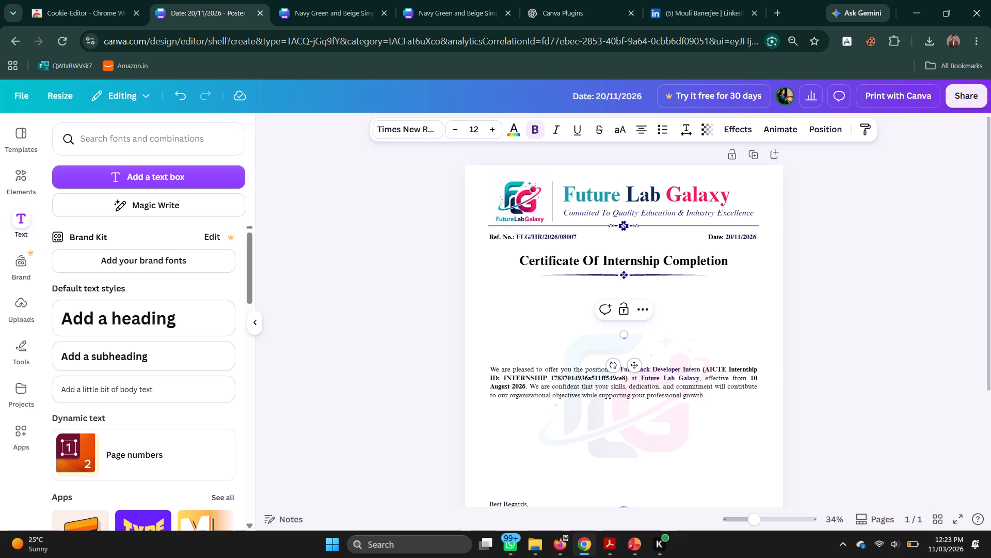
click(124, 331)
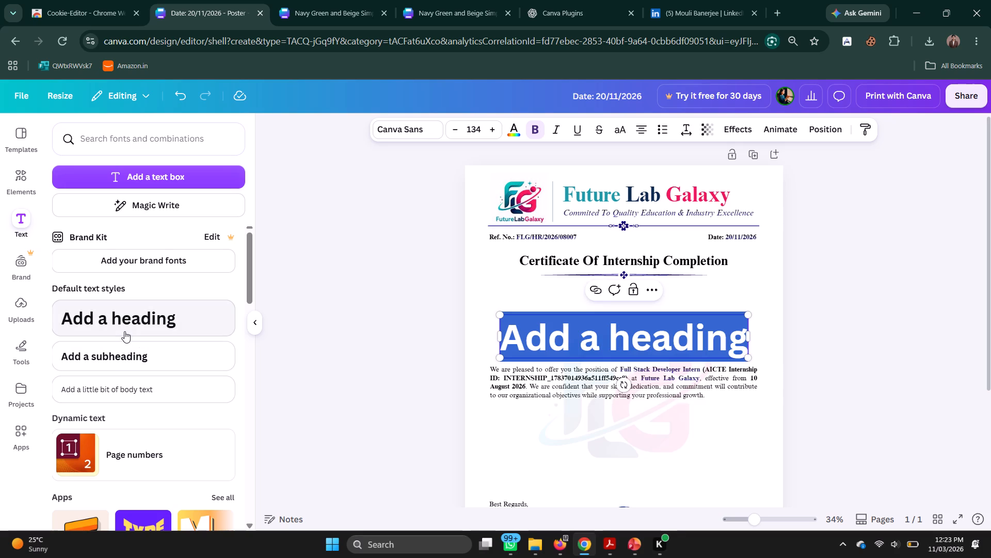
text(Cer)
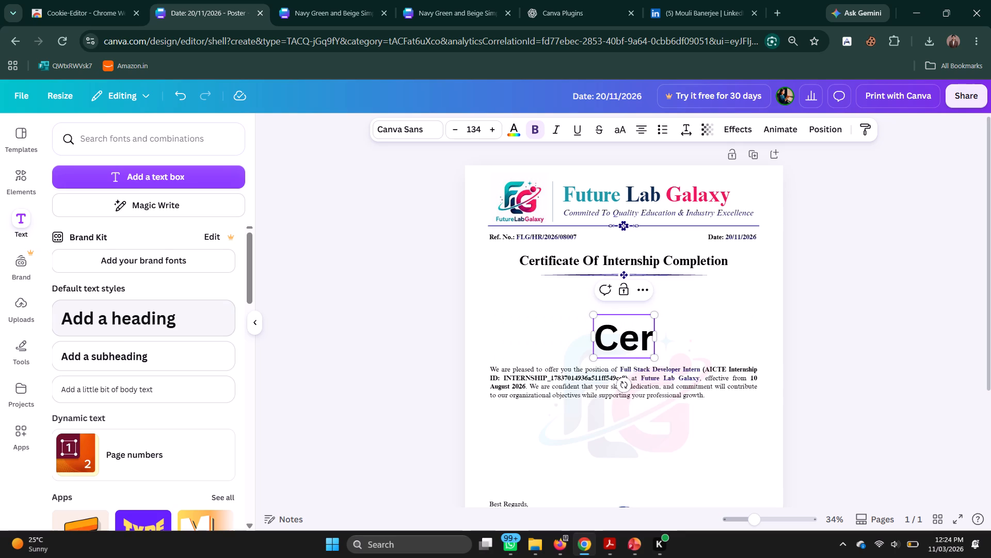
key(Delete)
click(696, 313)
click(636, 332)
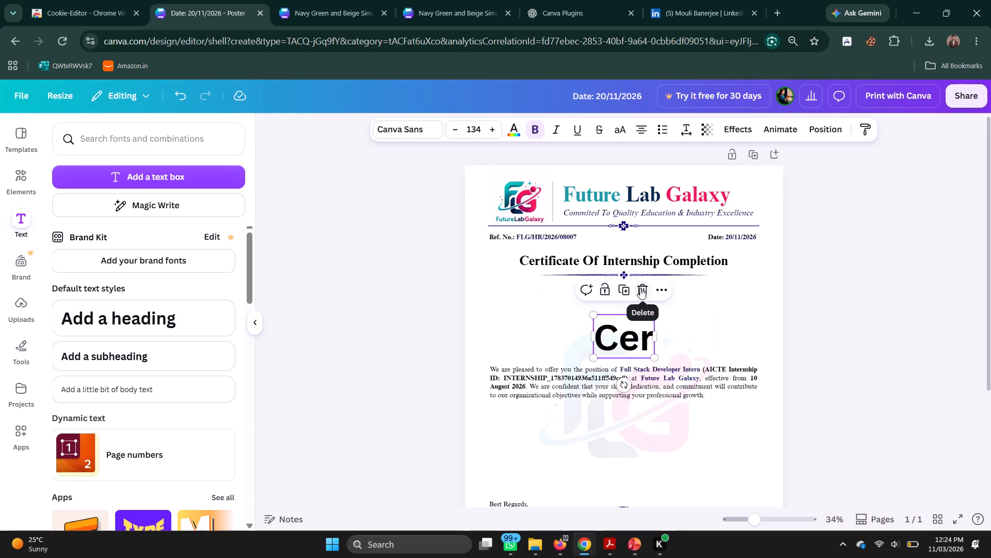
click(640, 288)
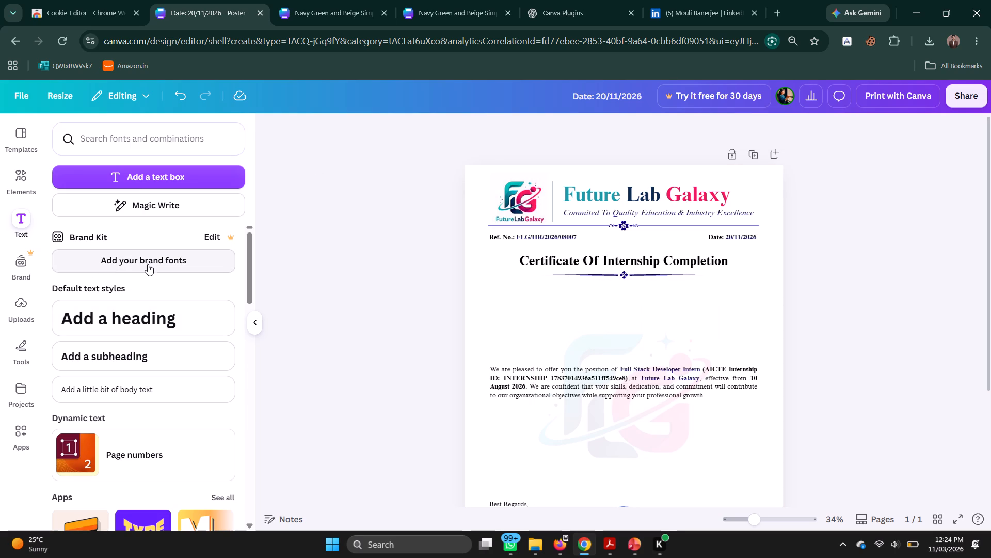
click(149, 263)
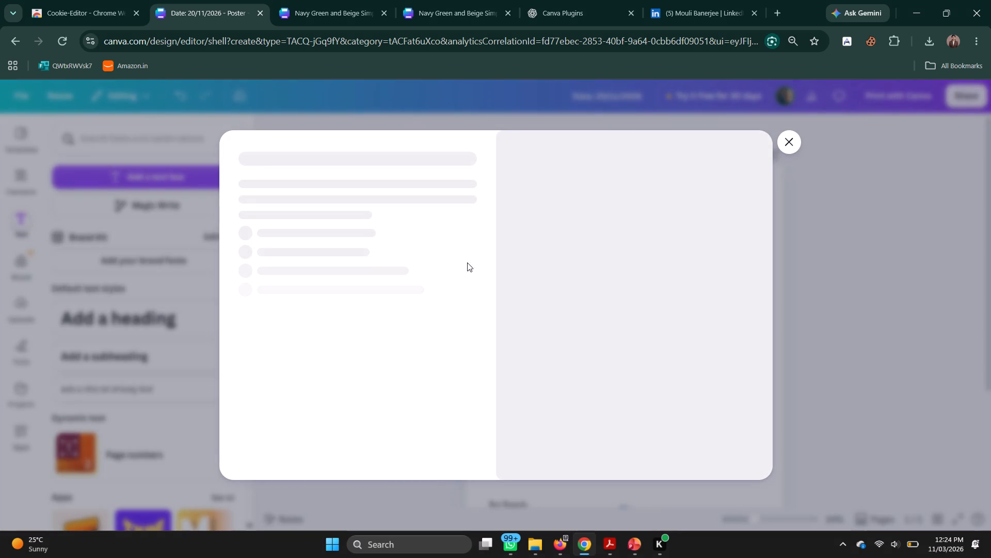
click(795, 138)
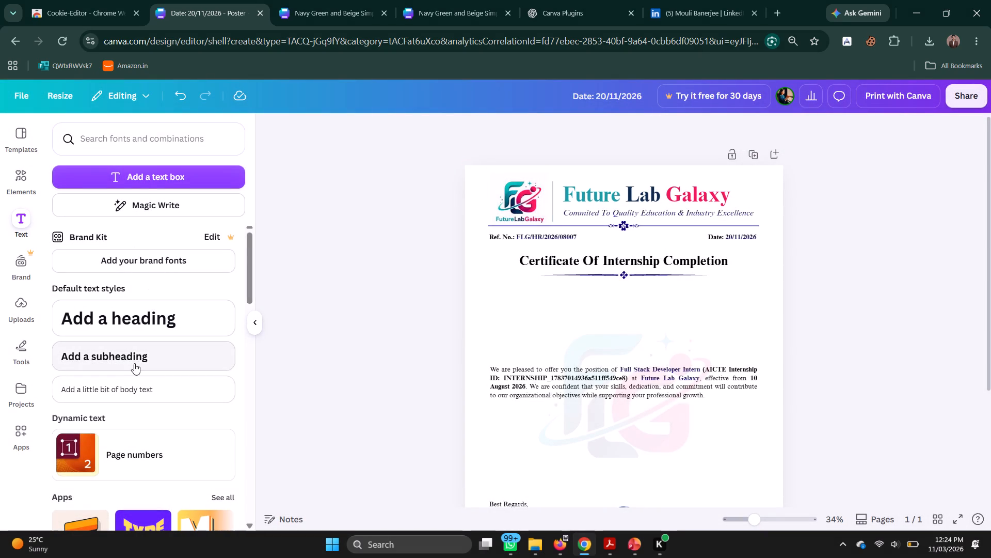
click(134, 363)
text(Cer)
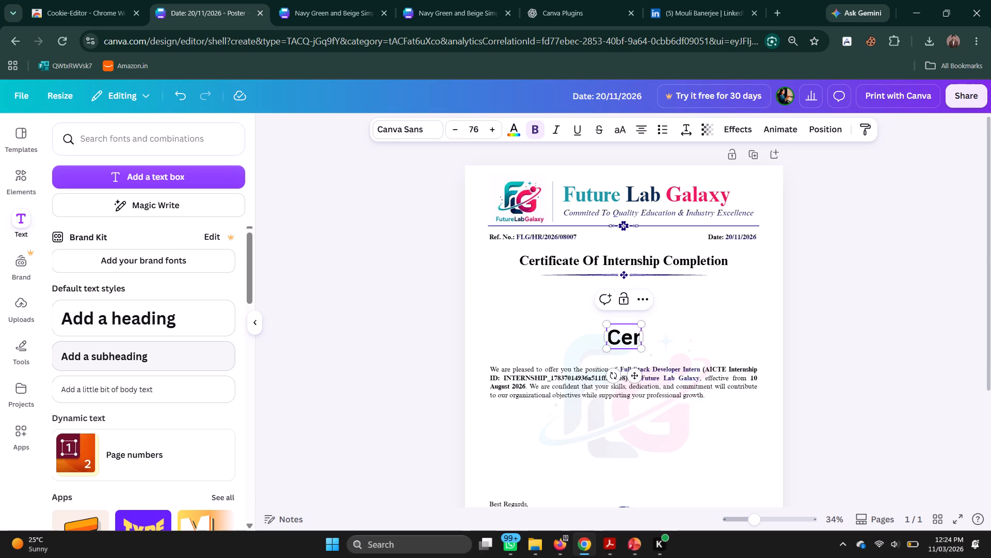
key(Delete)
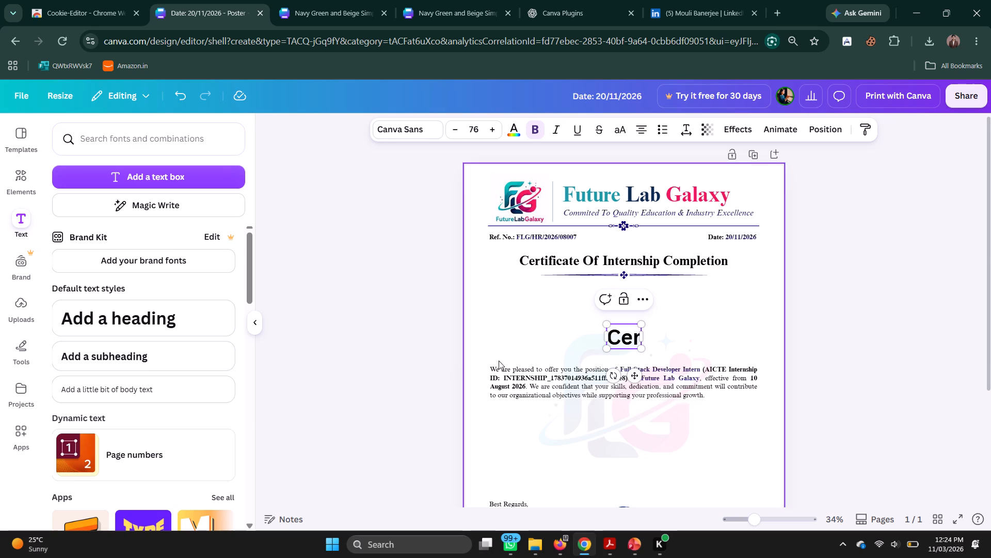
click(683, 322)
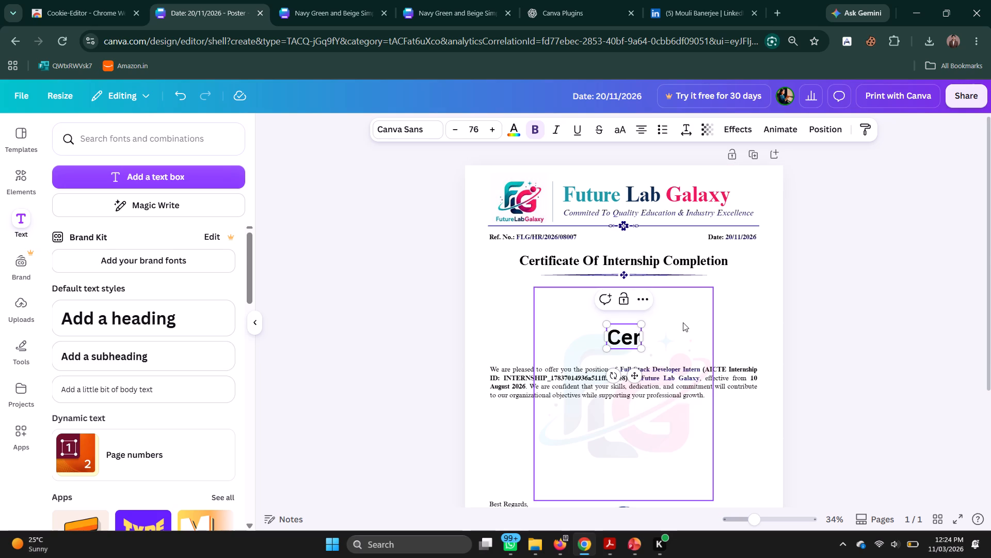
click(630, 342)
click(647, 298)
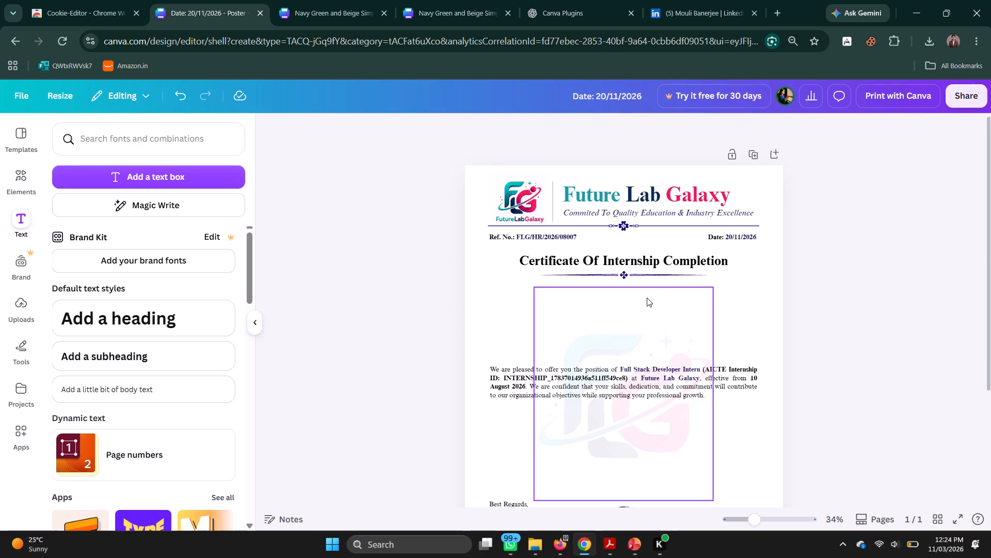
Add the text line "This is to certify that" at about font size 40.9, centred just below the ornamental divider.
click(199, 171)
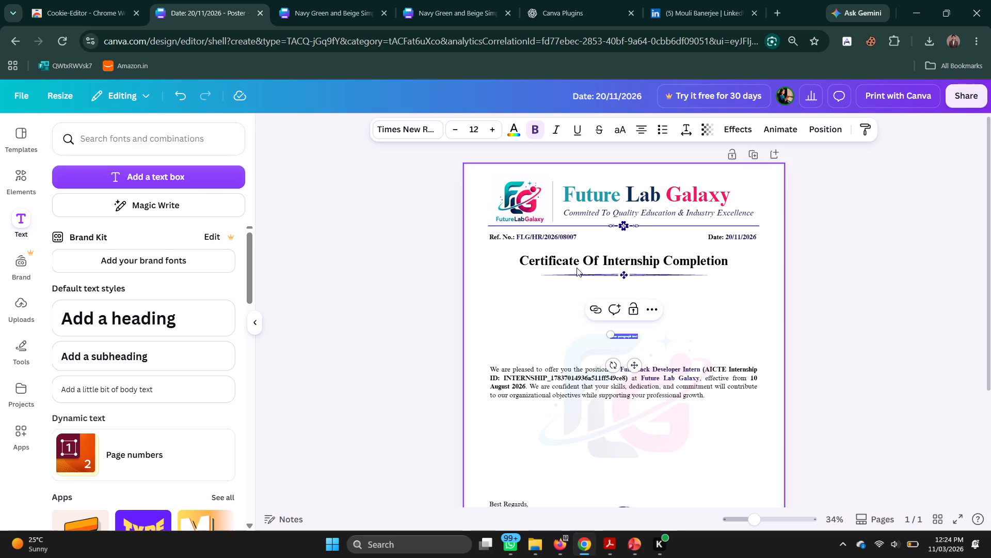
drag(608, 332, 608, 331)
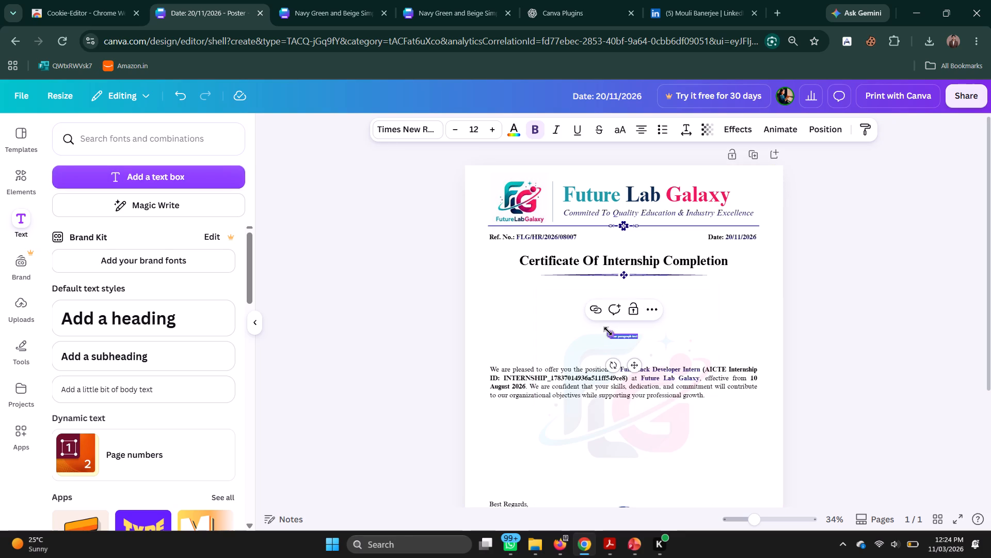
drag(608, 331, 548, 292)
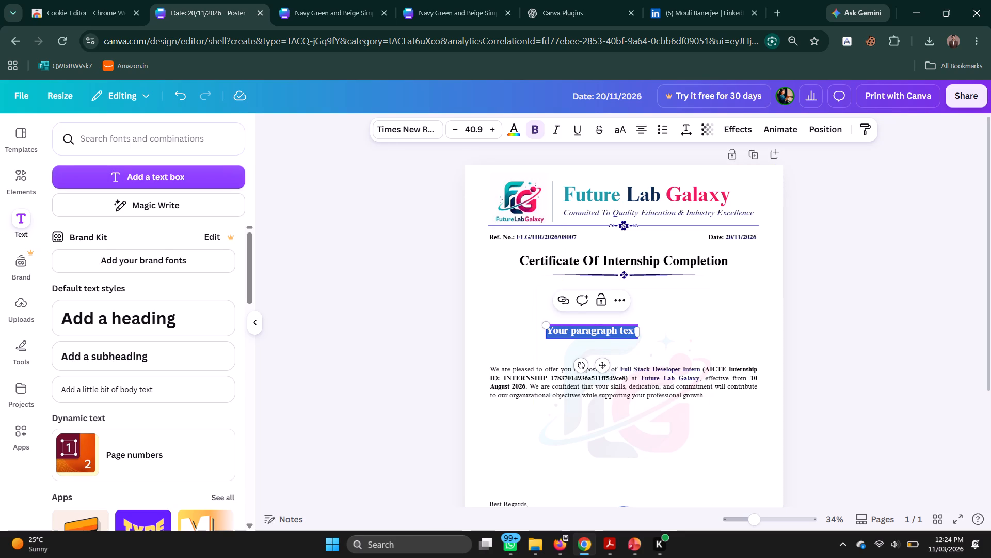
click(698, 330)
click(747, 323)
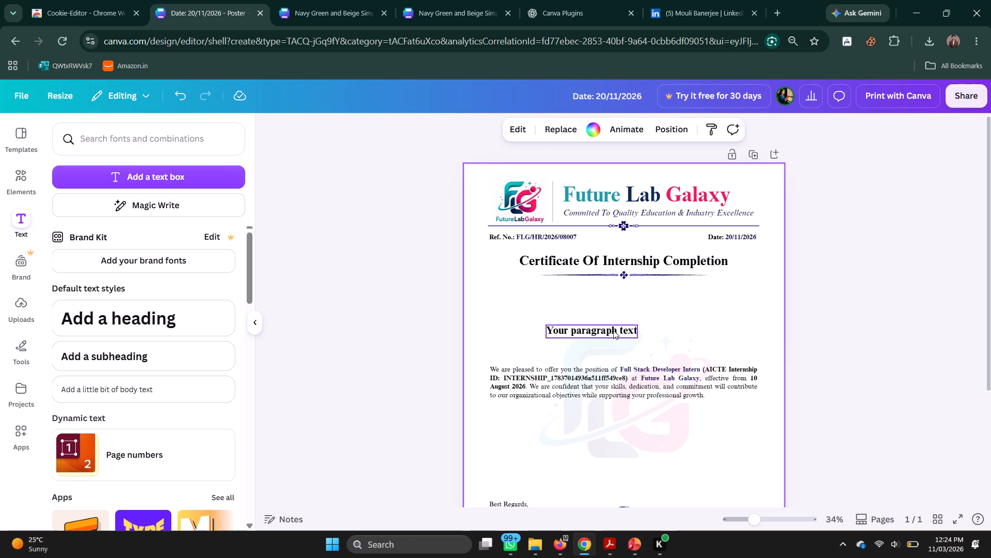
drag(613, 330, 641, 291)
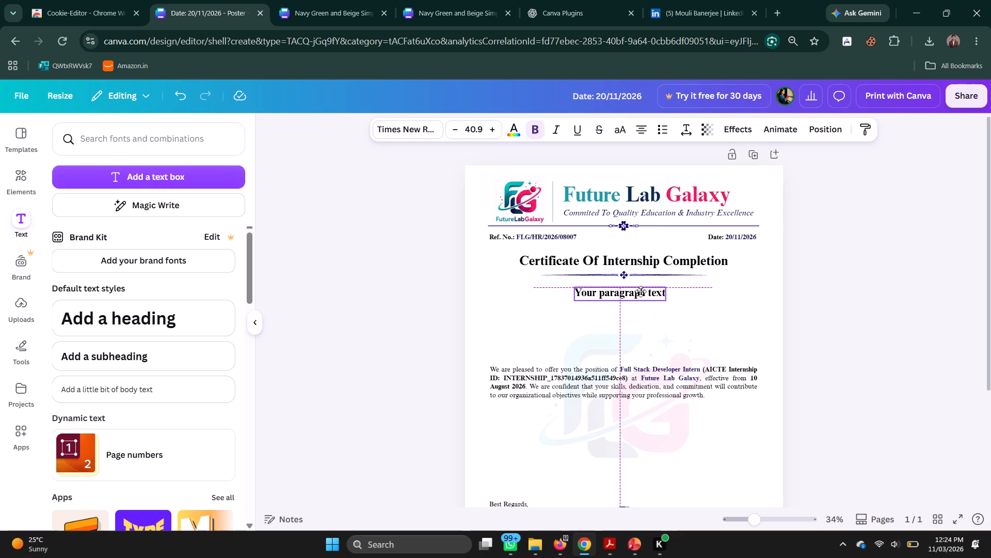
drag(641, 291, 644, 293)
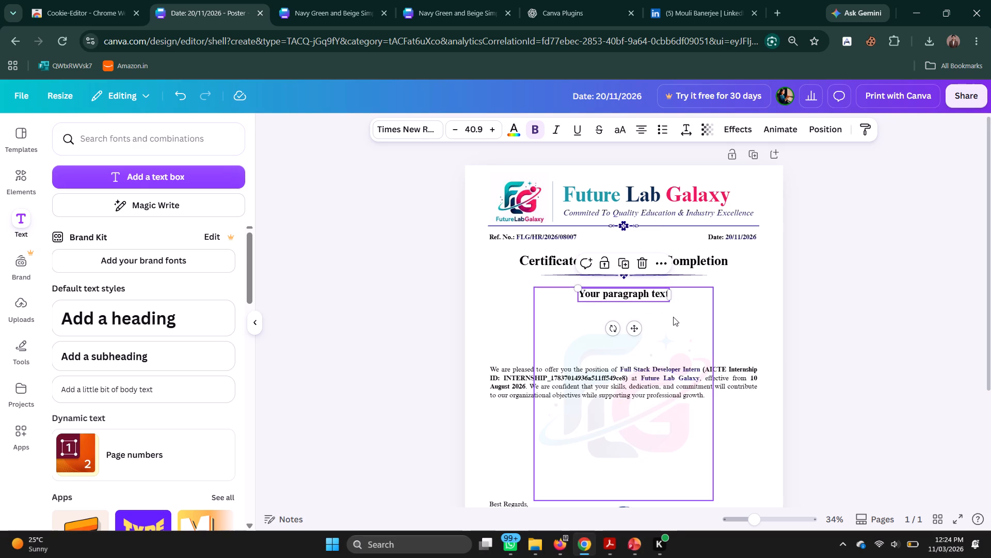
text(Th)
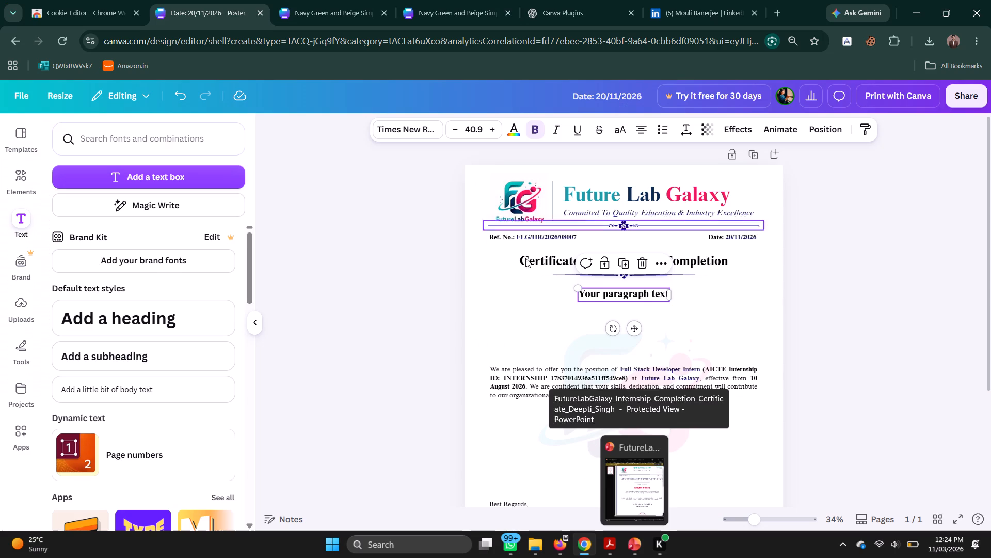
click(608, 289)
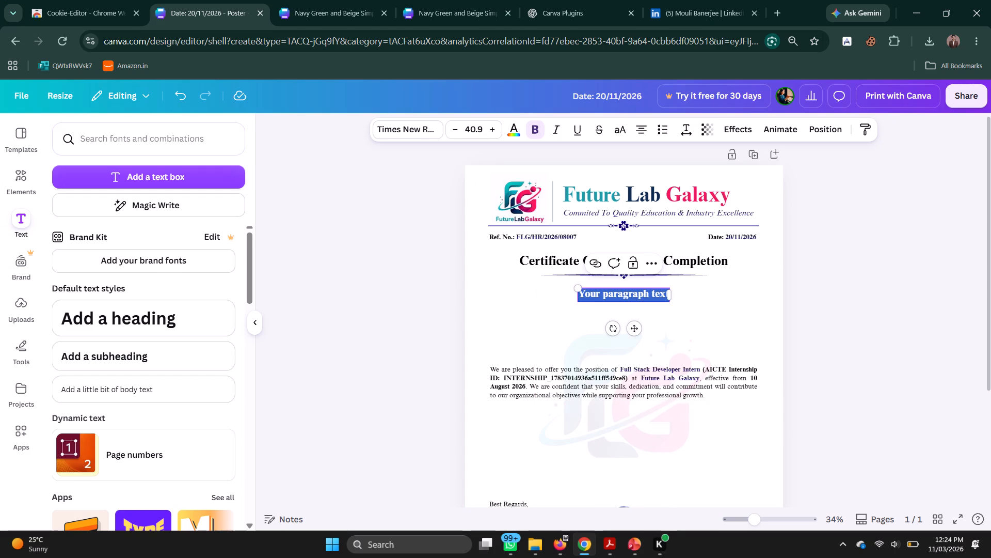
text(This is to certify that)
key(space)
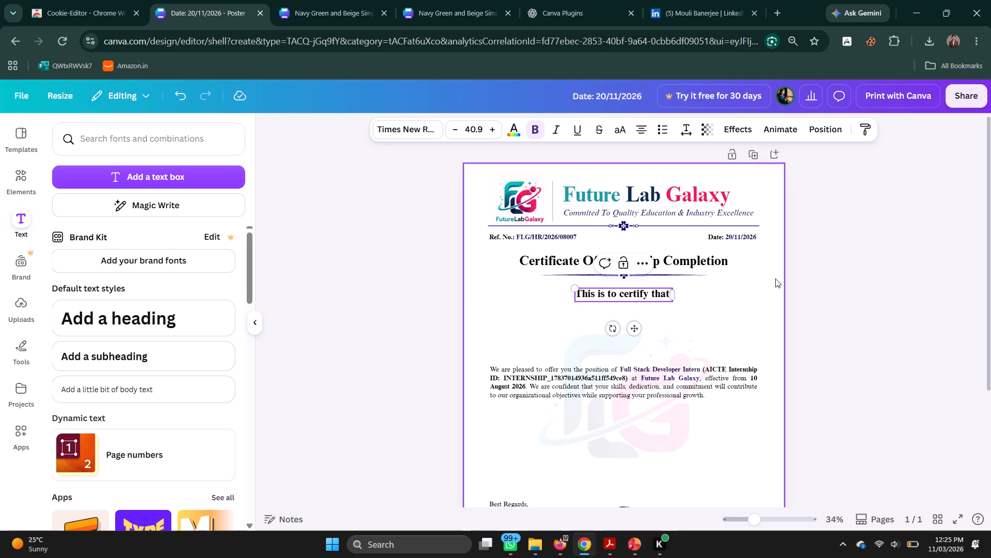
click(866, 321)
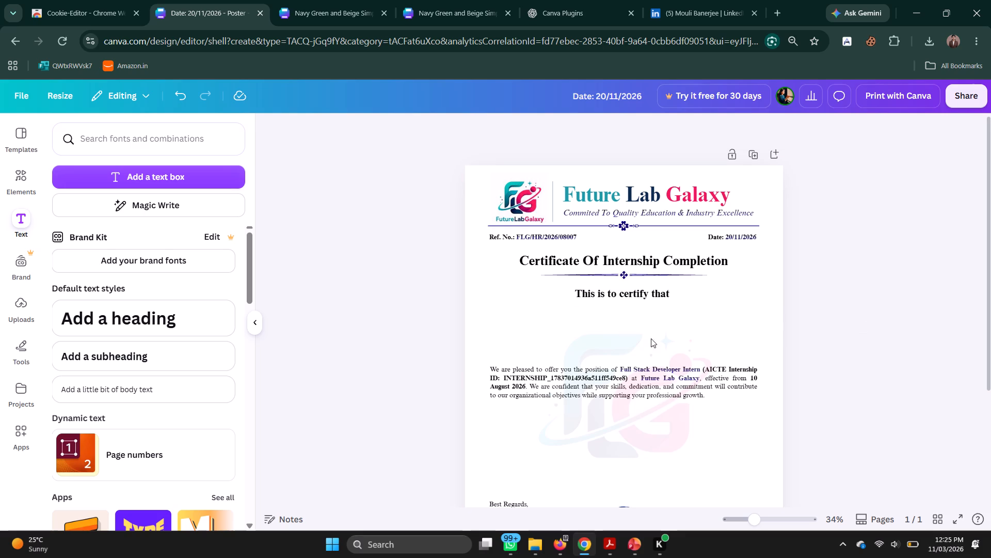
Check the LinkedIn internship certificate and switch to the PowerPoint certificate for the wording that follows "This is to certify that".
click(711, 0)
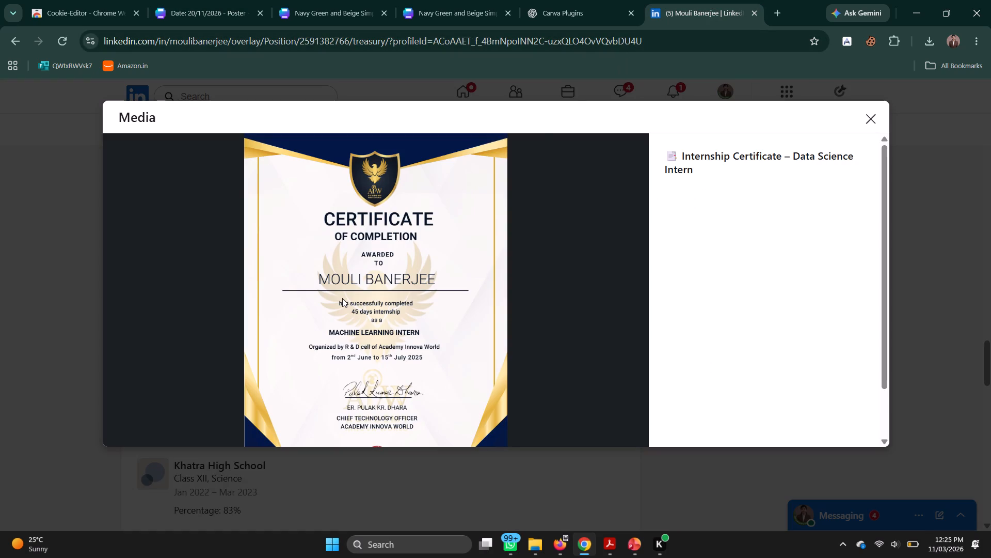
click(196, 0)
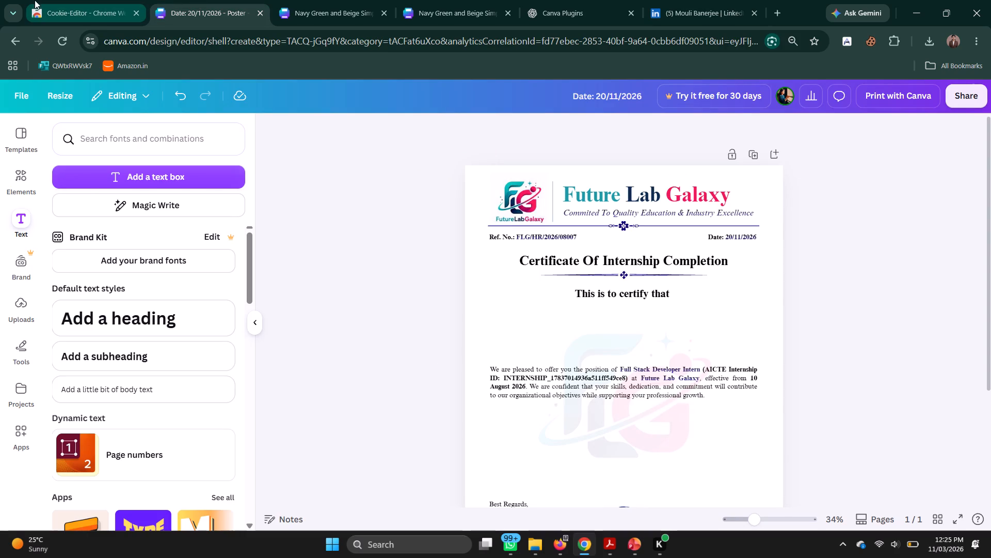
click(63, 0)
click(191, 0)
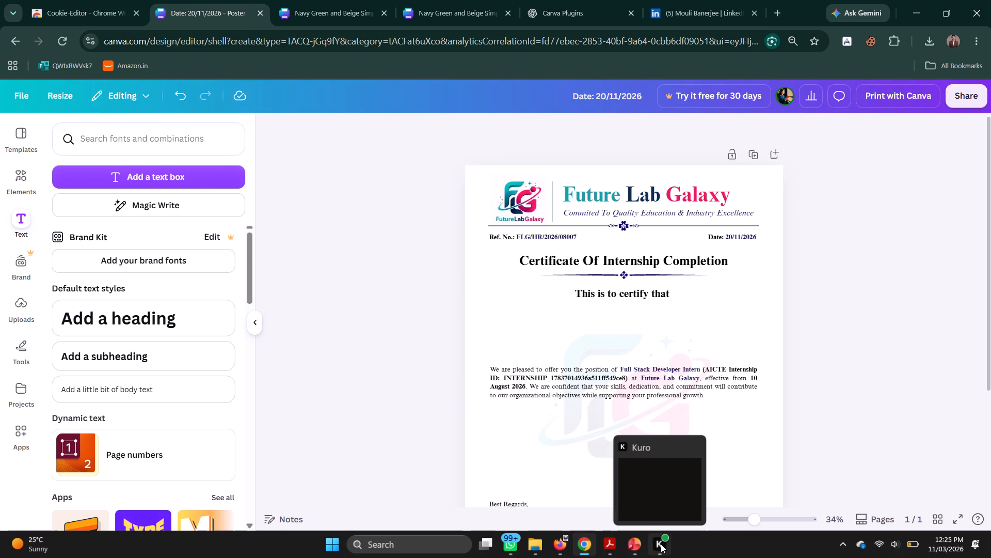
click(638, 542)
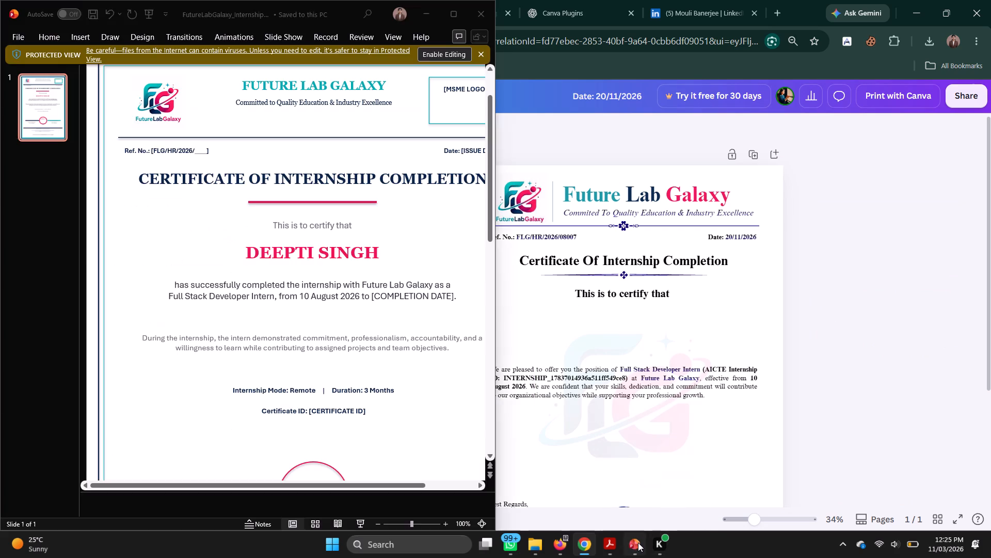